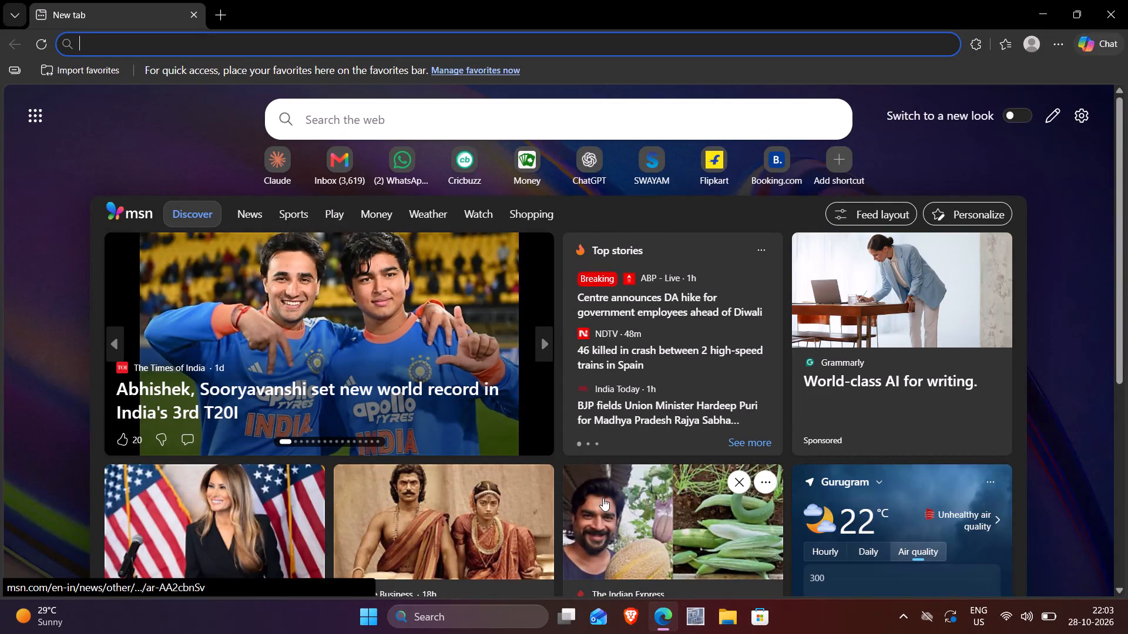
Search the web for engineers garage and open the Engineers Garage website from the results.
{"action": "left_click", "coordinate": [434, 42]}
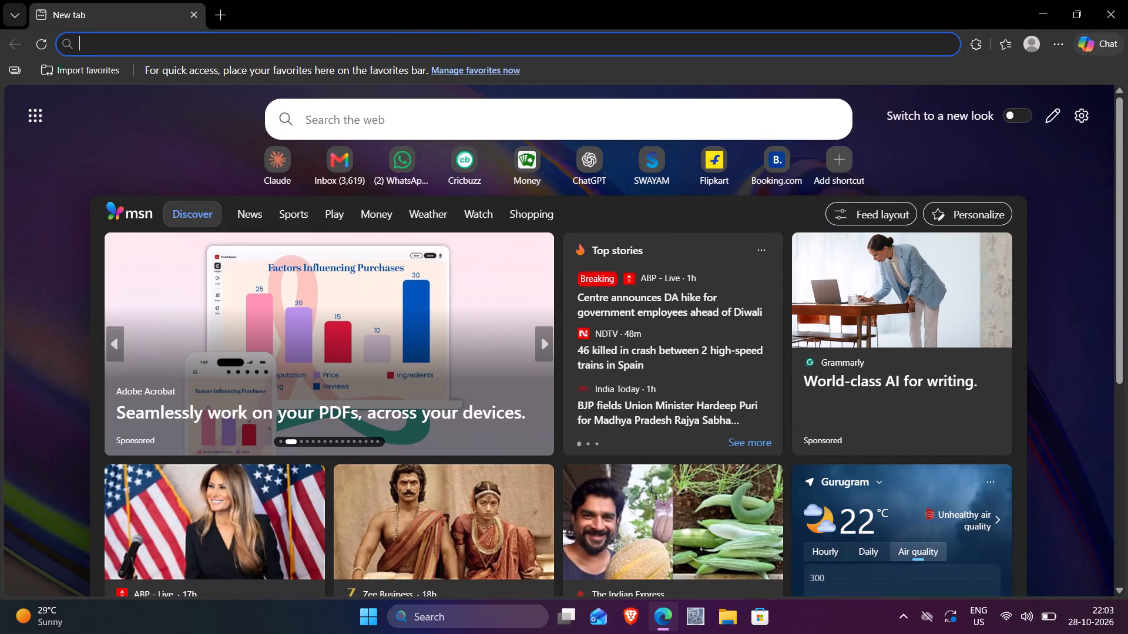
{"action": "type", "text": "engin"}
{"action": "key", "text": "Return"}
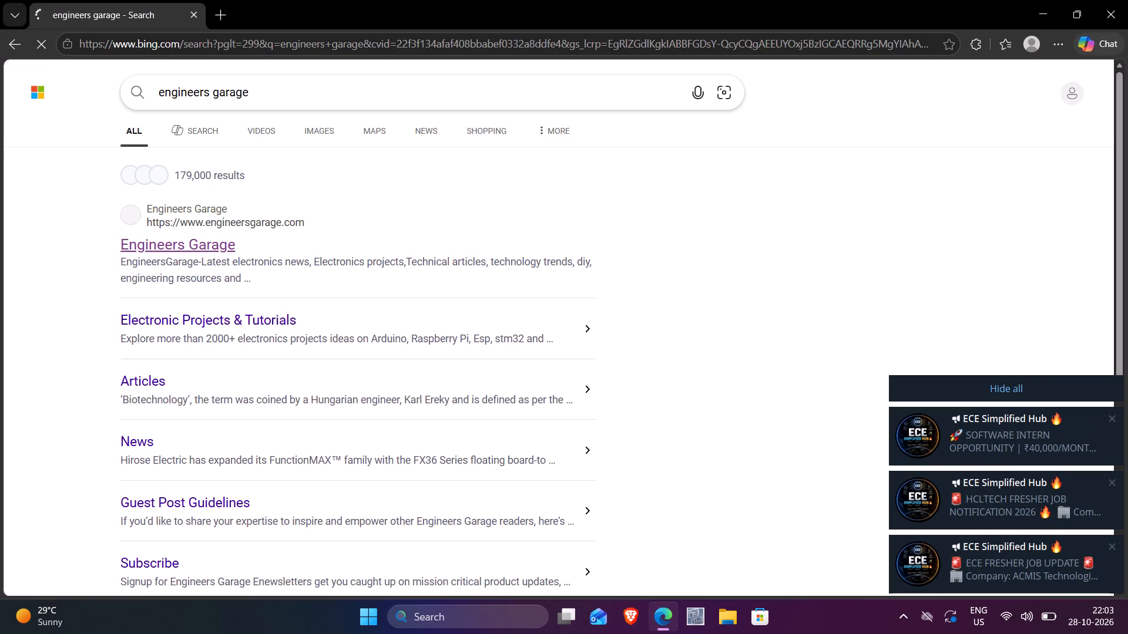
{"action": "left_click", "coordinate": [180, 246]}
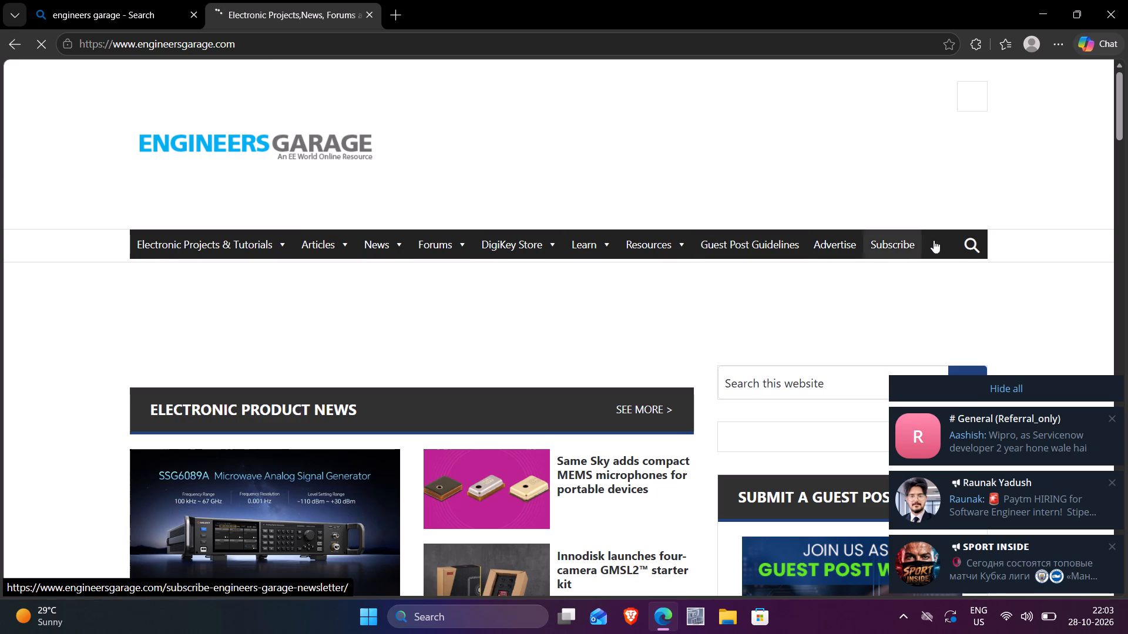
Search the site for "smart home automation" and open the article "Smart Homes: Technology and Implementation of Home Automation".
{"action": "left_click", "coordinate": [968, 244]}
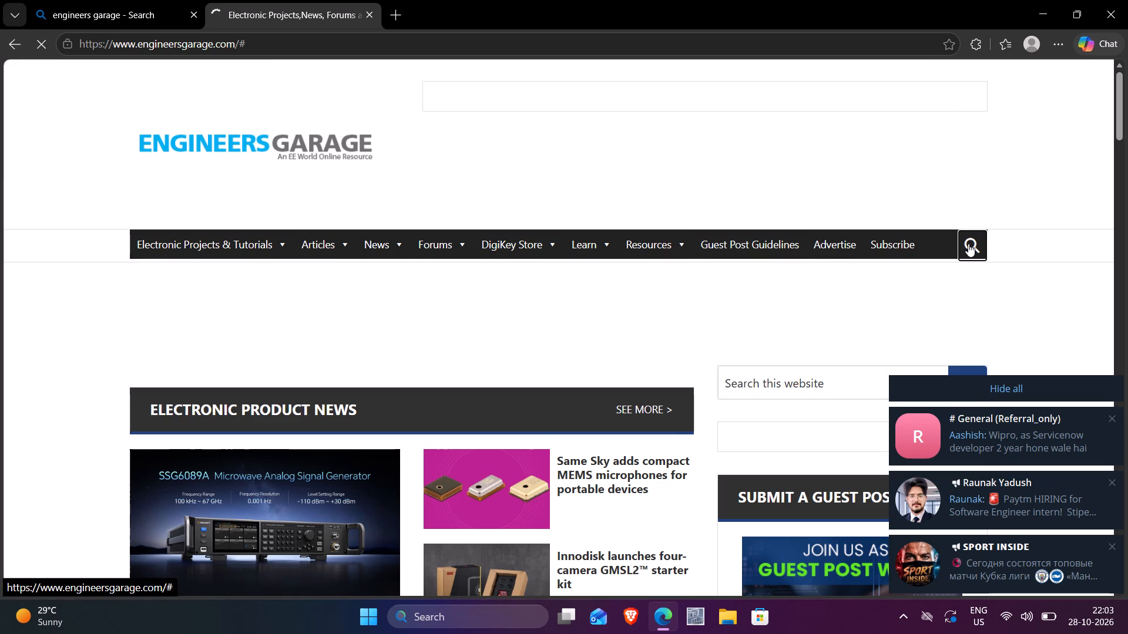
{"action": "scroll", "coordinate": [875, 257], "scroll_direction": "down", "scroll_amount": 1}
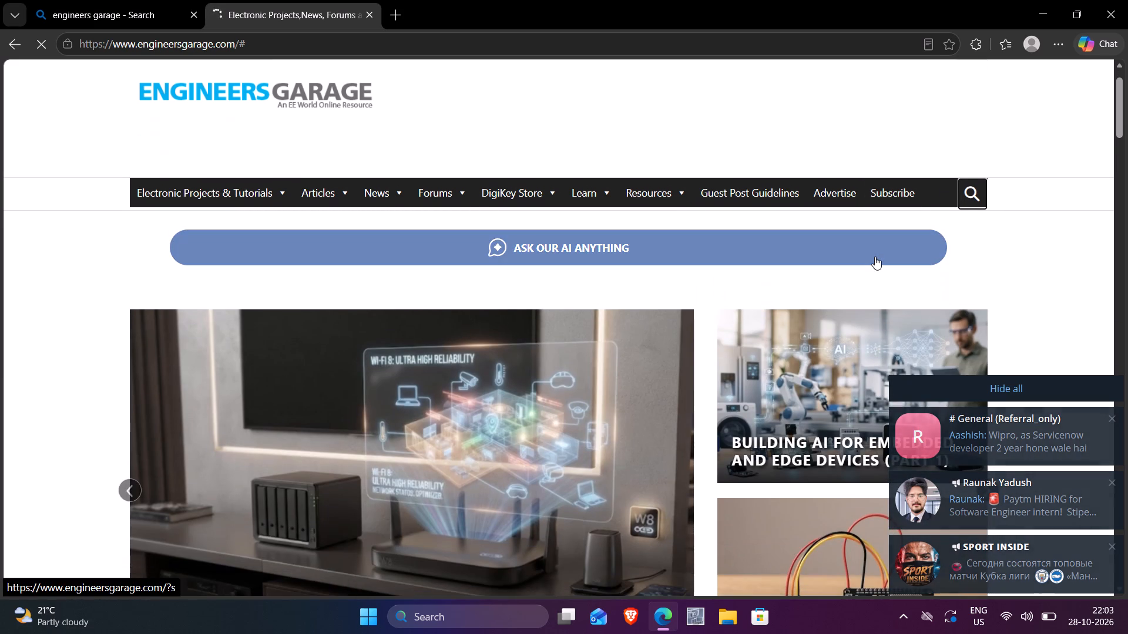
{"action": "scroll", "coordinate": [875, 257], "scroll_direction": "down", "scroll_amount": 1}
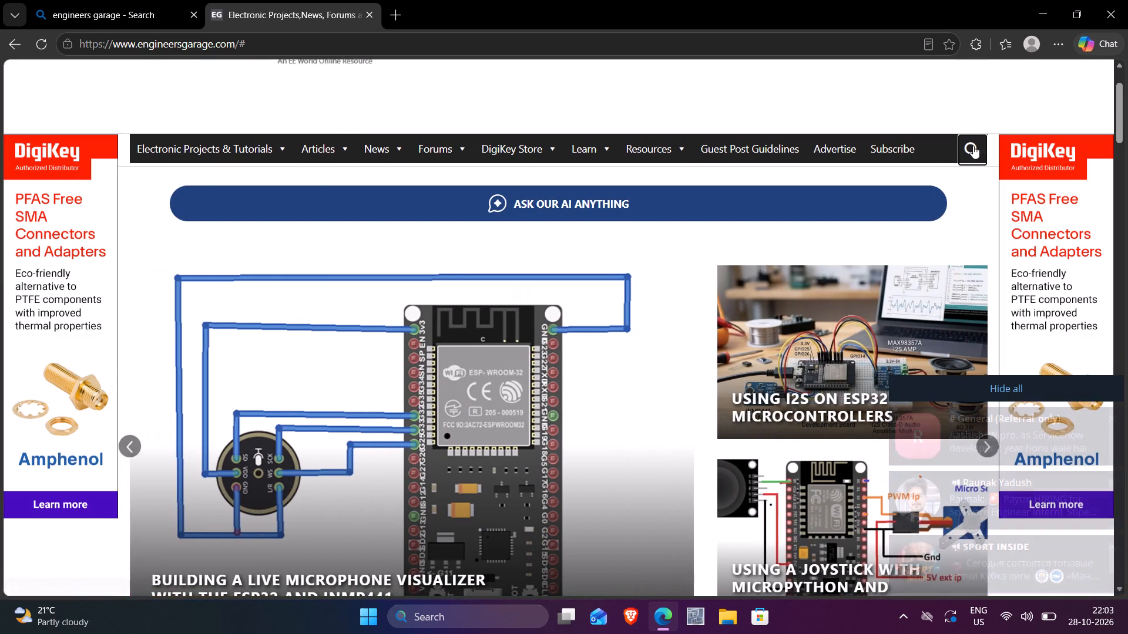
{"action": "left_click", "coordinate": [973, 146]}
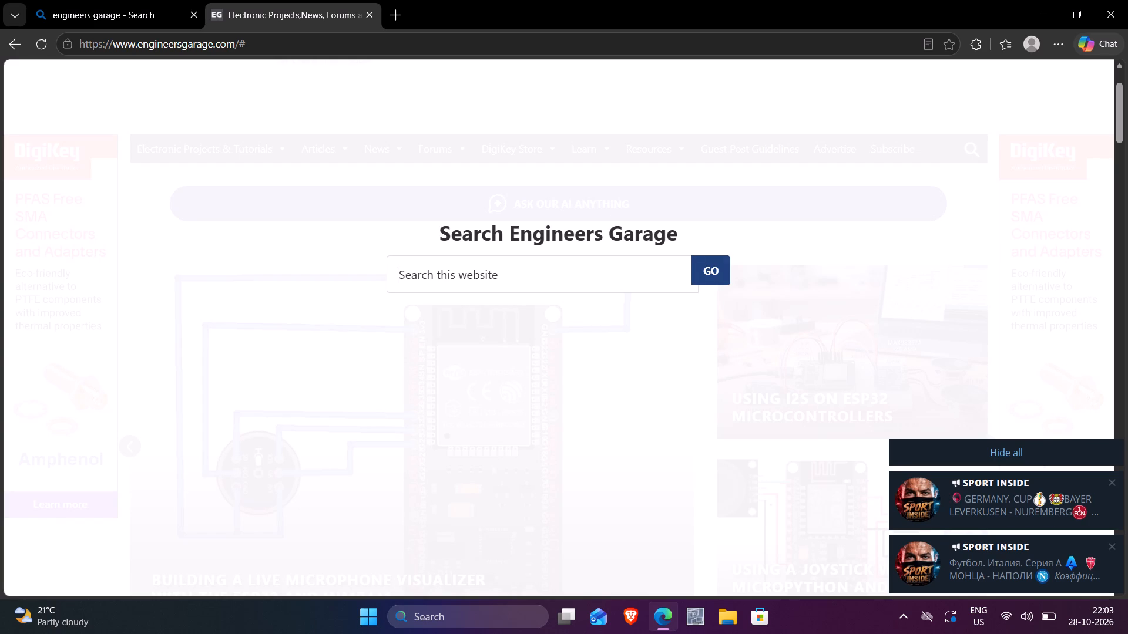
{"action": "type", "text": "smart home automation"}
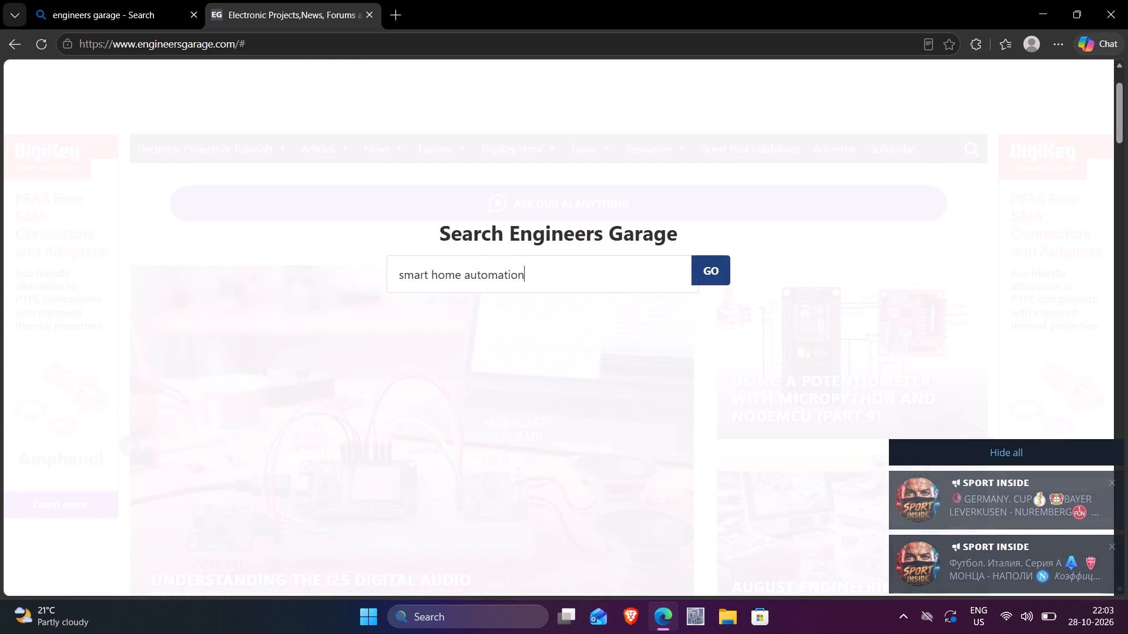
{"action": "left_click", "coordinate": [716, 269]}
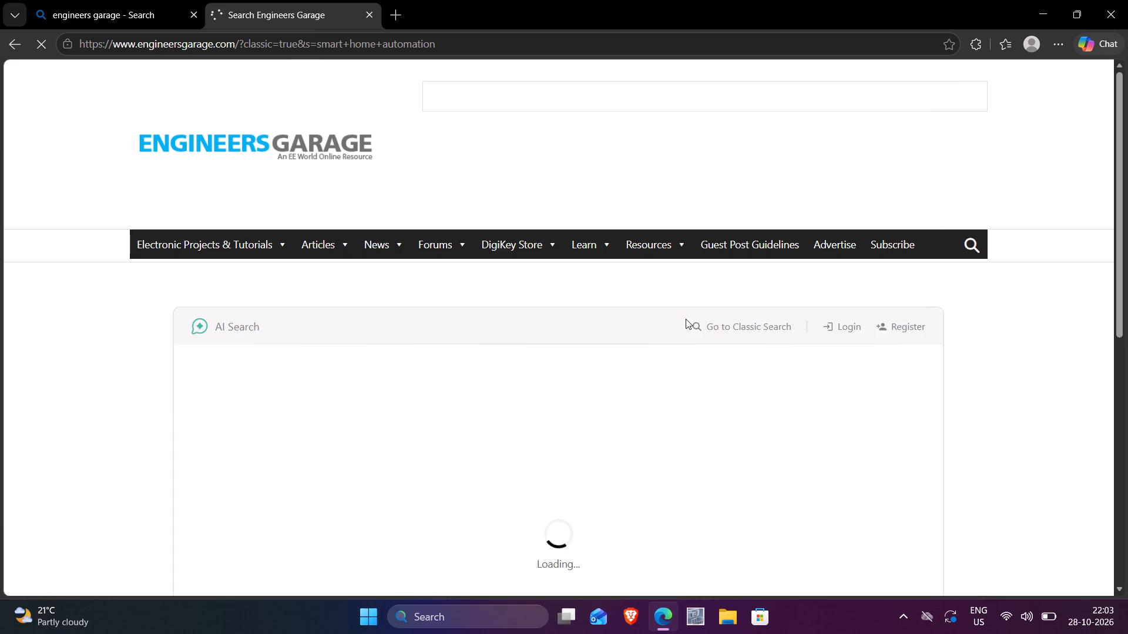
{"action": "scroll", "coordinate": [686, 319], "scroll_direction": "down", "scroll_amount": 2}
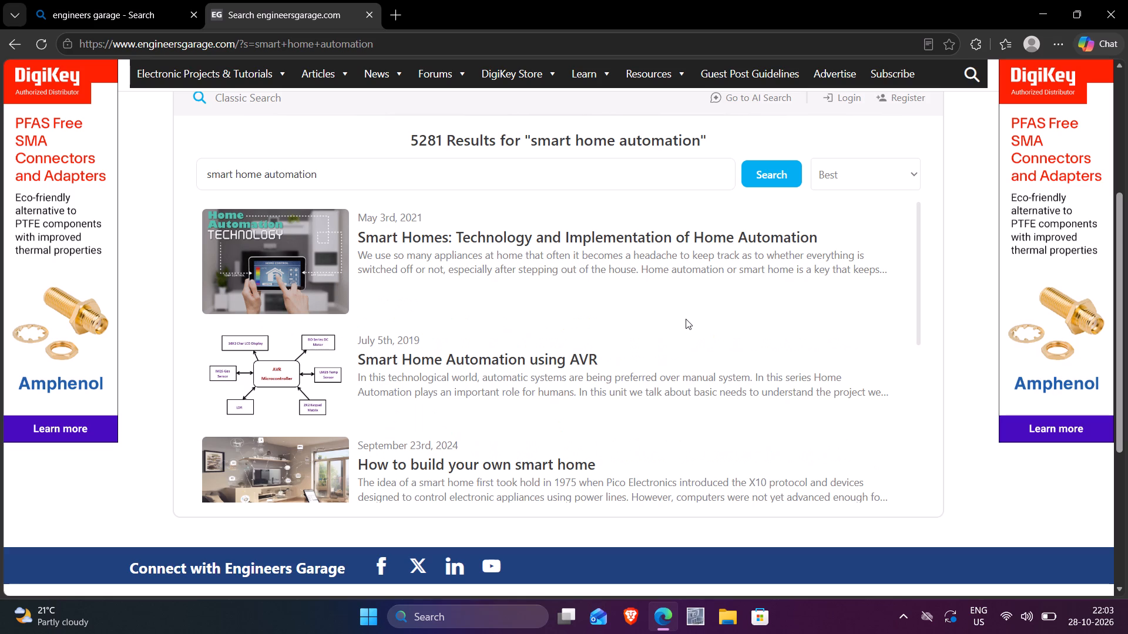
{"action": "left_click", "coordinate": [555, 239]}
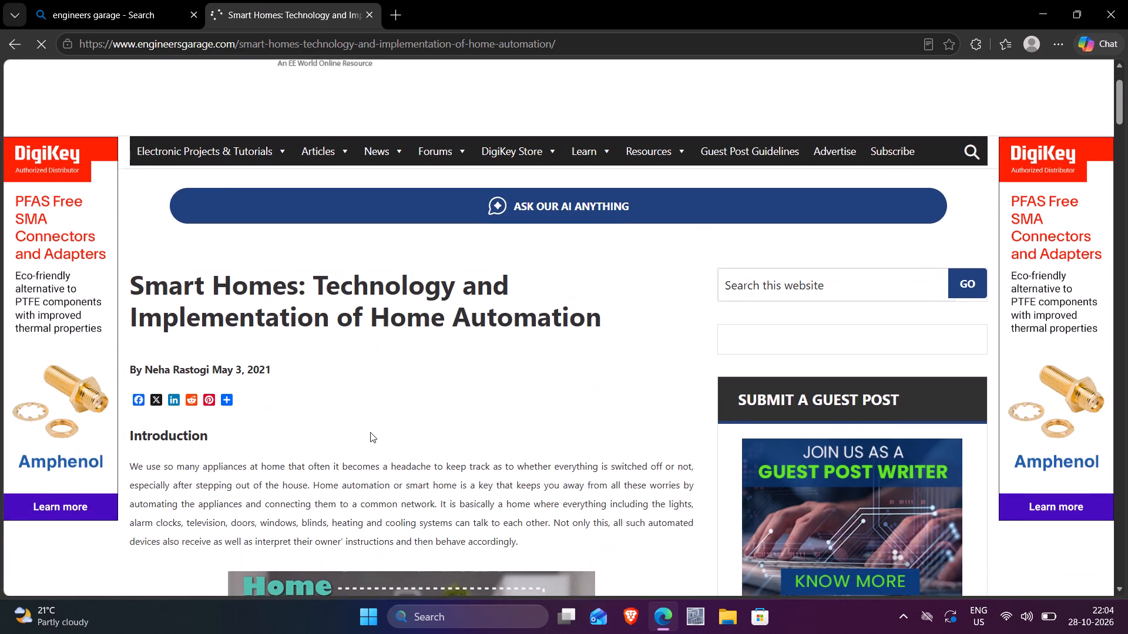
{"action": "scroll", "coordinate": [370, 432], "scroll_direction": "down", "scroll_amount": 1}
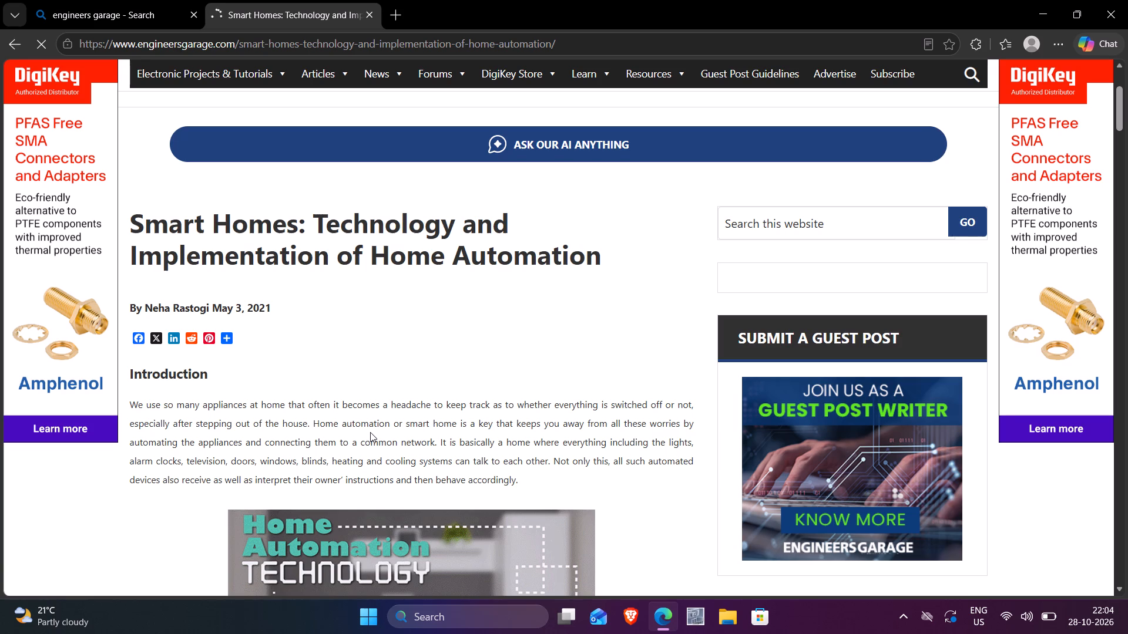
{"action": "scroll", "coordinate": [370, 432], "scroll_direction": "down", "scroll_amount": 3}
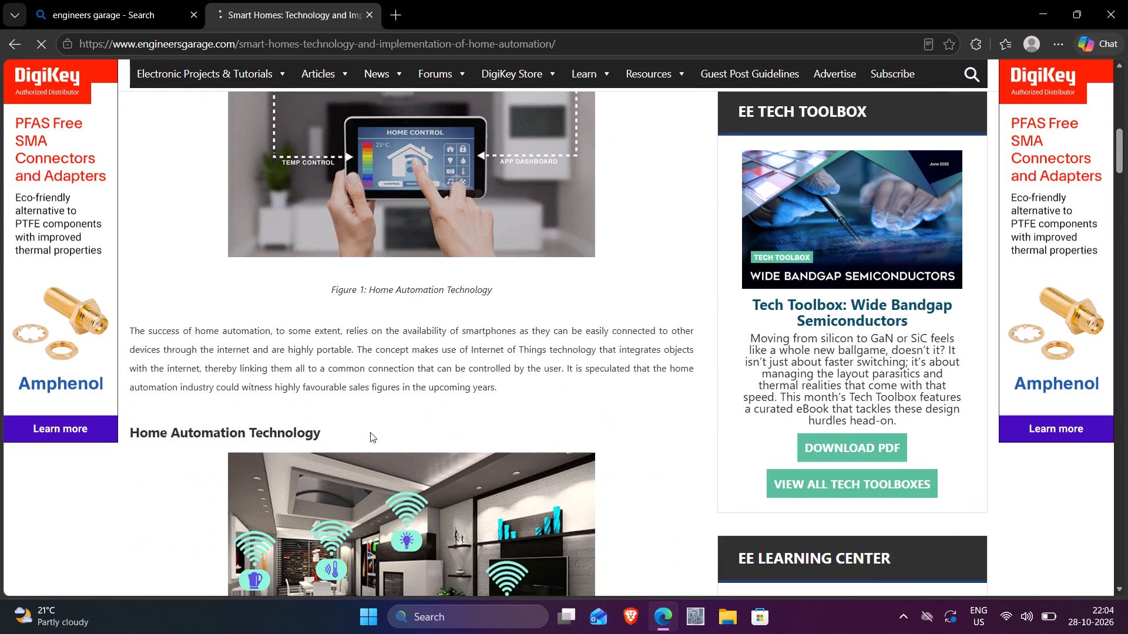
{"action": "scroll", "coordinate": [370, 432], "scroll_direction": "down", "scroll_amount": 3}
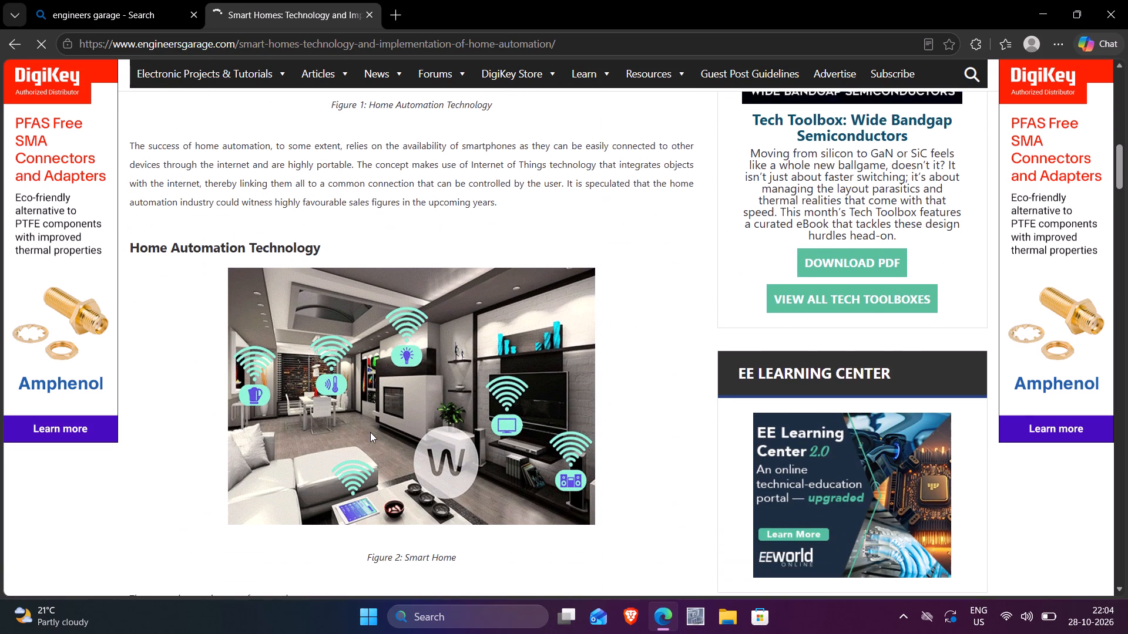
{"action": "scroll", "coordinate": [370, 432], "scroll_direction": "down", "scroll_amount": 2}
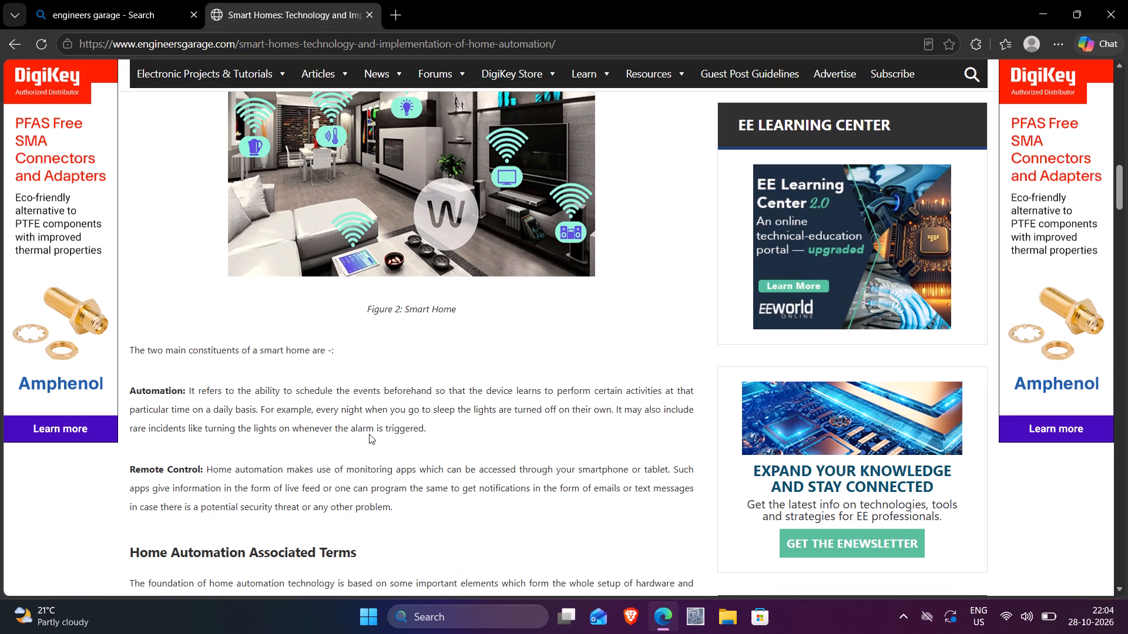
{"action": "scroll", "coordinate": [369, 434], "scroll_direction": "down", "scroll_amount": 3}
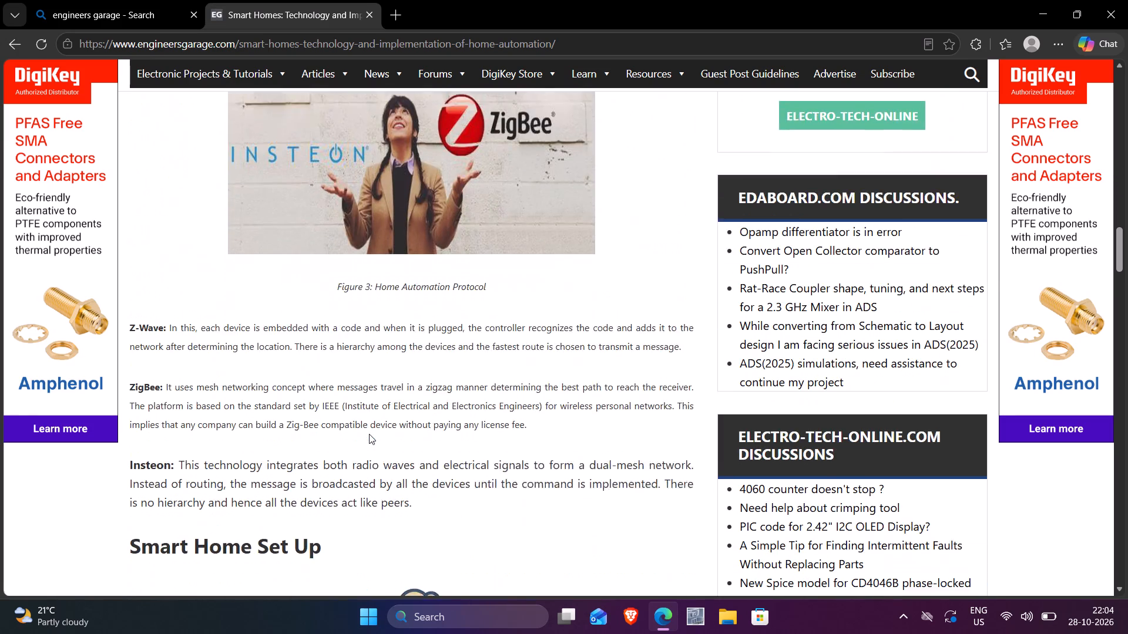
{"action": "scroll", "coordinate": [369, 434], "scroll_direction": "down", "scroll_amount": 1}
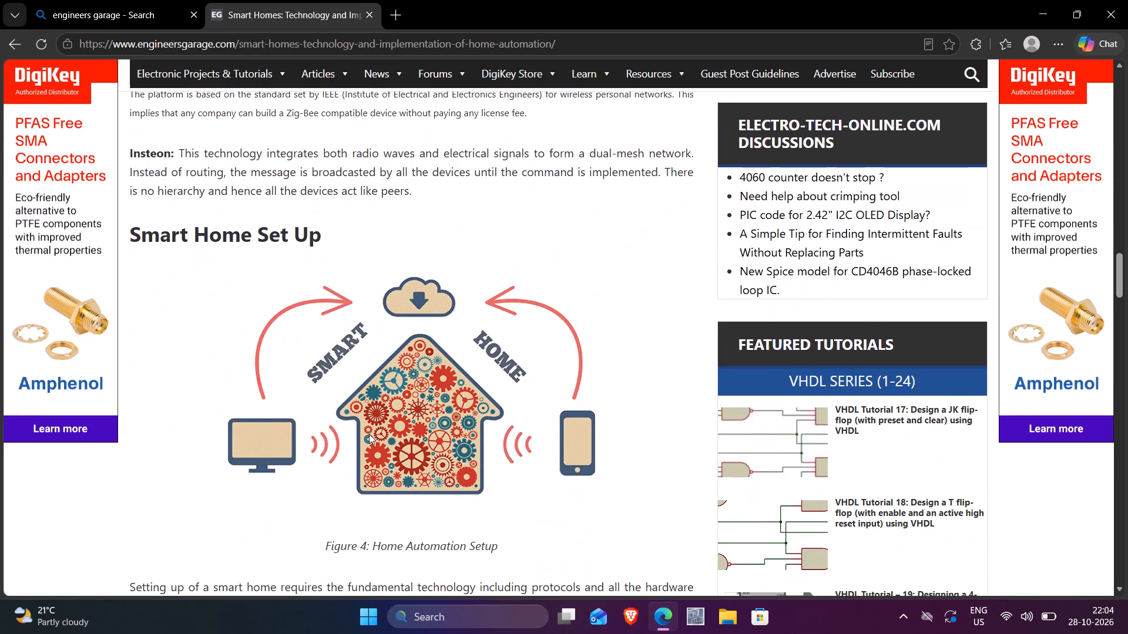
{"action": "scroll", "coordinate": [369, 434], "scroll_direction": "down", "scroll_amount": 3}
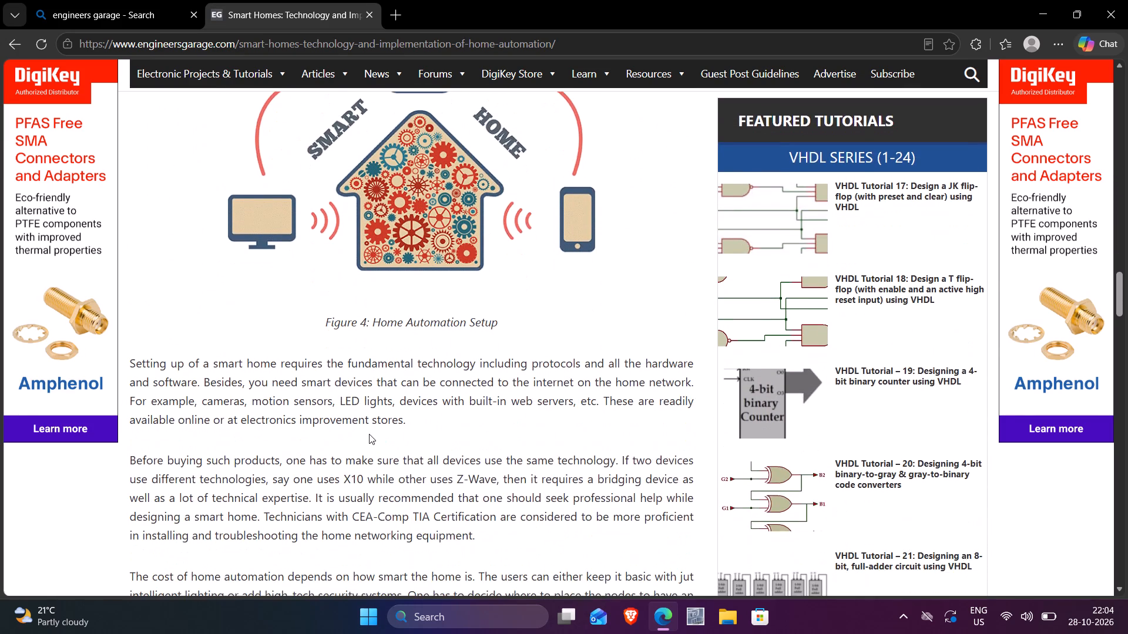
{"action": "scroll", "coordinate": [369, 434], "scroll_direction": "down", "scroll_amount": 3}
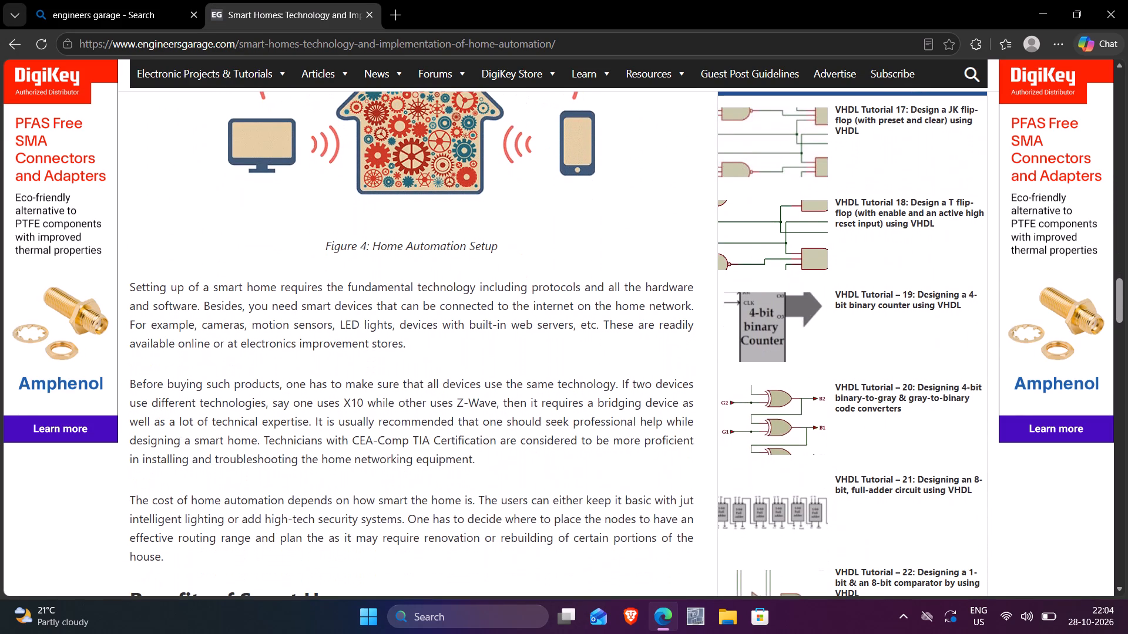
{"action": "scroll", "coordinate": [369, 434], "scroll_direction": "down", "scroll_amount": 1}
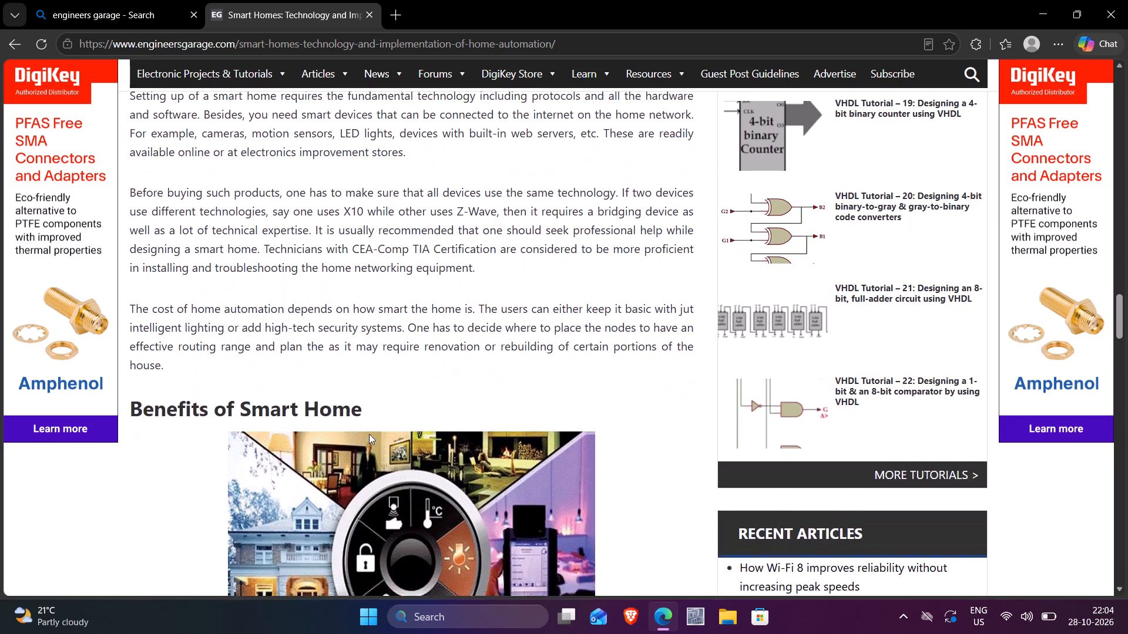
{"action": "scroll", "coordinate": [369, 434], "scroll_direction": "down", "scroll_amount": 3}
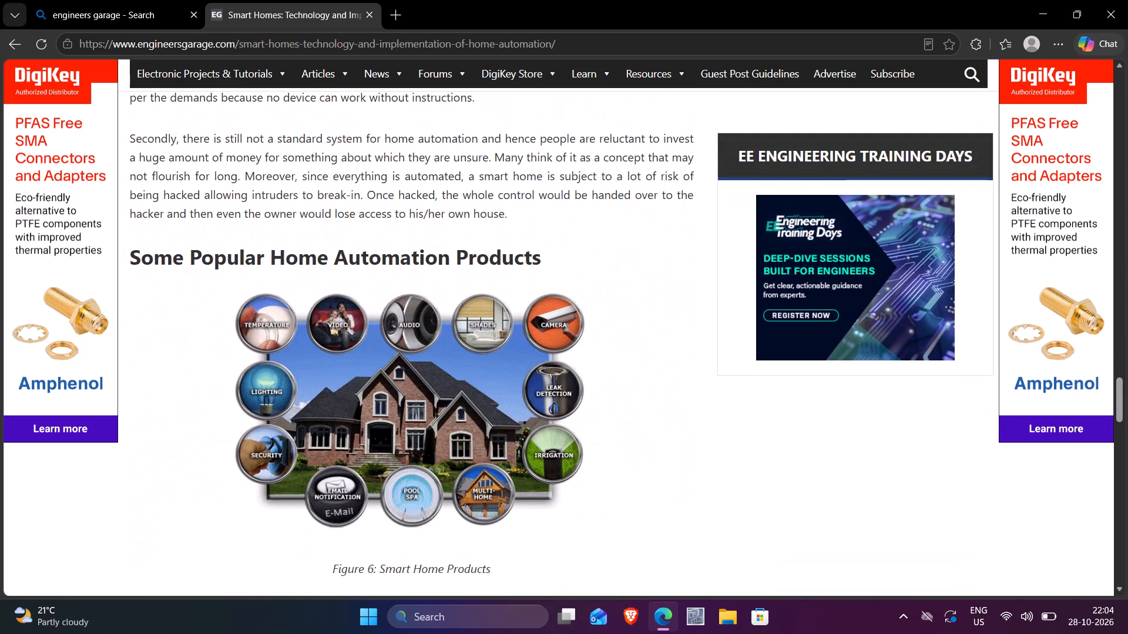
{"action": "scroll", "coordinate": [369, 434], "scroll_direction": "down", "scroll_amount": 4}
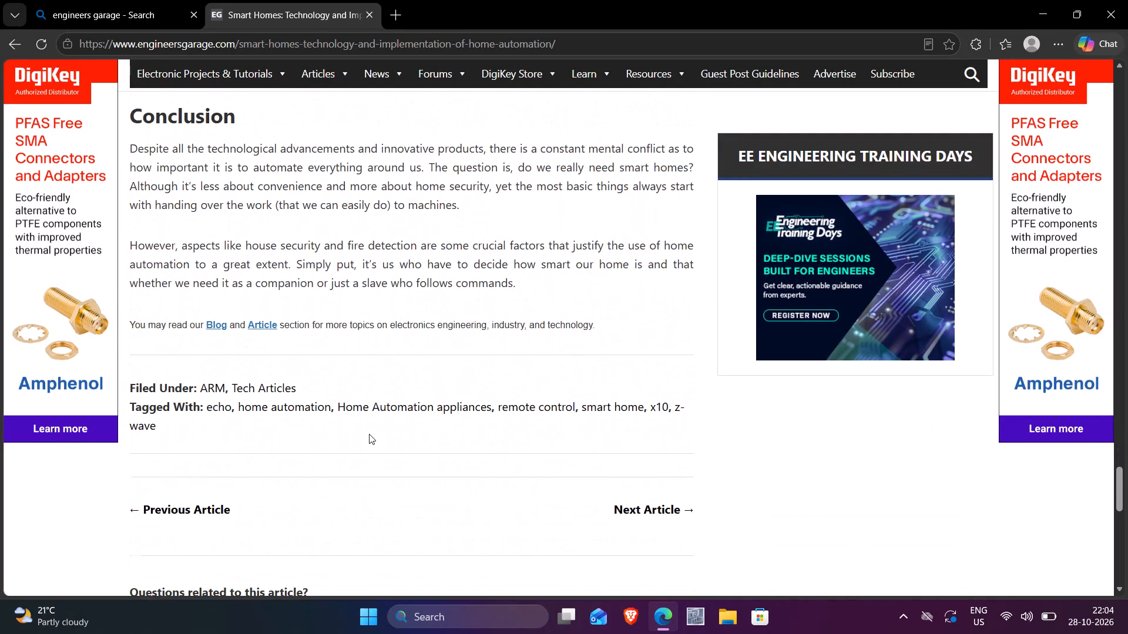
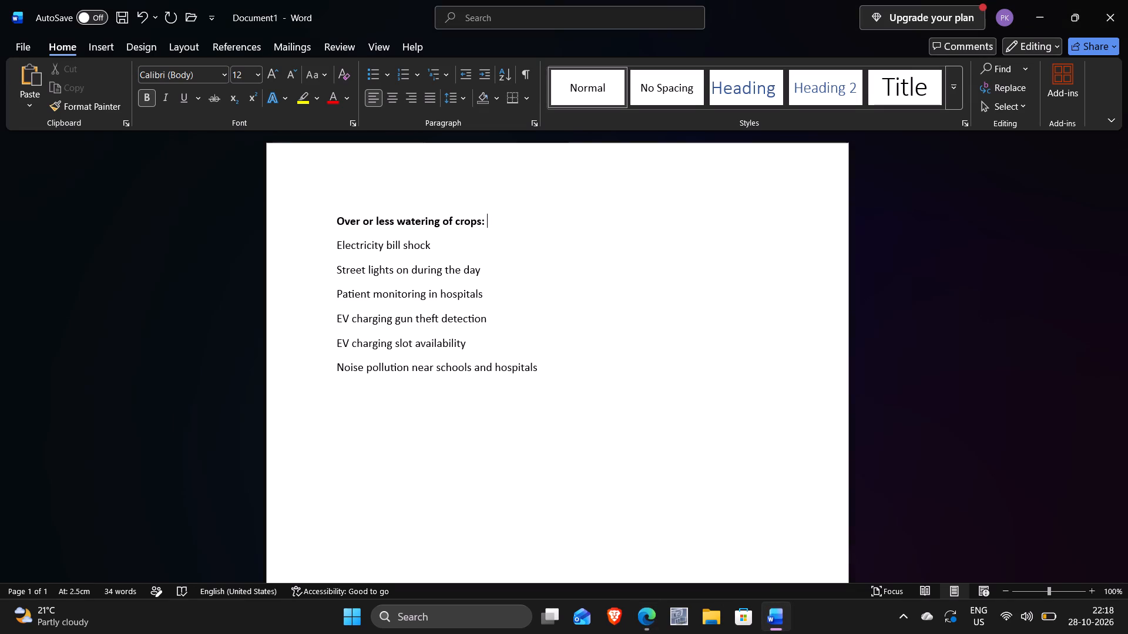
{"action": "key", "text": "ctrl+b"}
{"action": "type", "text": "over"}
{"action": "key", "text": "BackSpace"}
{"action": "key", "text": "BackSpace"}
{"action": "key", "text": "BackSpace"}
{"action": "key", "text": "BackSpace"}
{"action": "type", "text": "Over or"}
{"action": "key", "text": "space"}
{"action": "type", "text": "Less irrigation of water"}
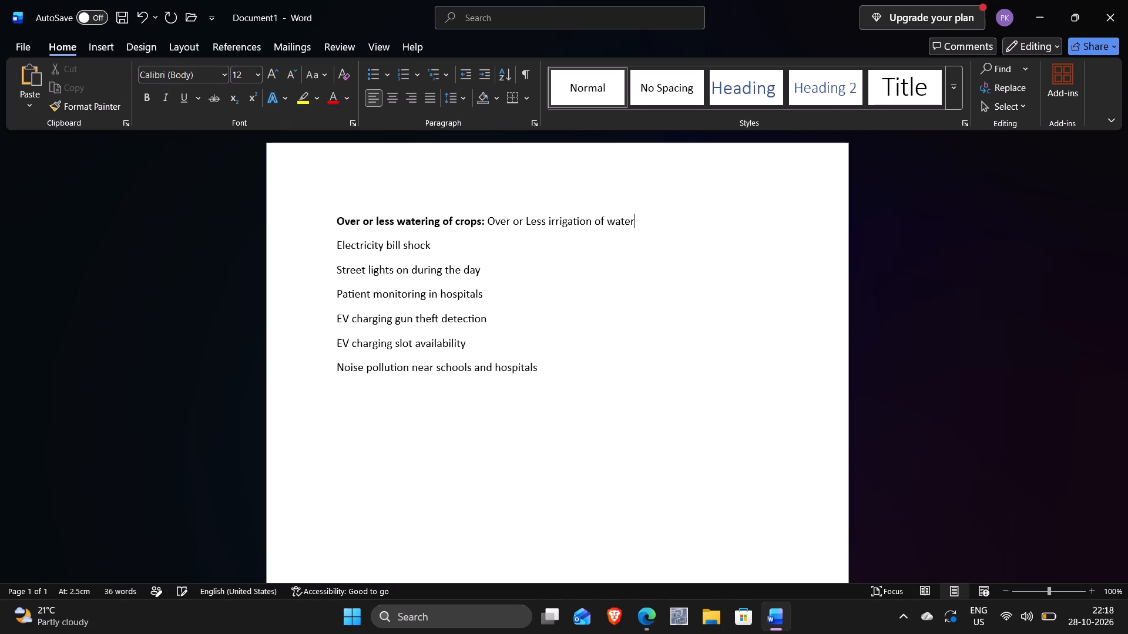
{"action": "key", "text": "space"}
{"action": "key", "text": "b"}
{"action": "key", "text": "BackSpace"}
{"action": "key", "text": "BackSpace"}
{"action": "type", "text": ", both causes the loss of produ"}
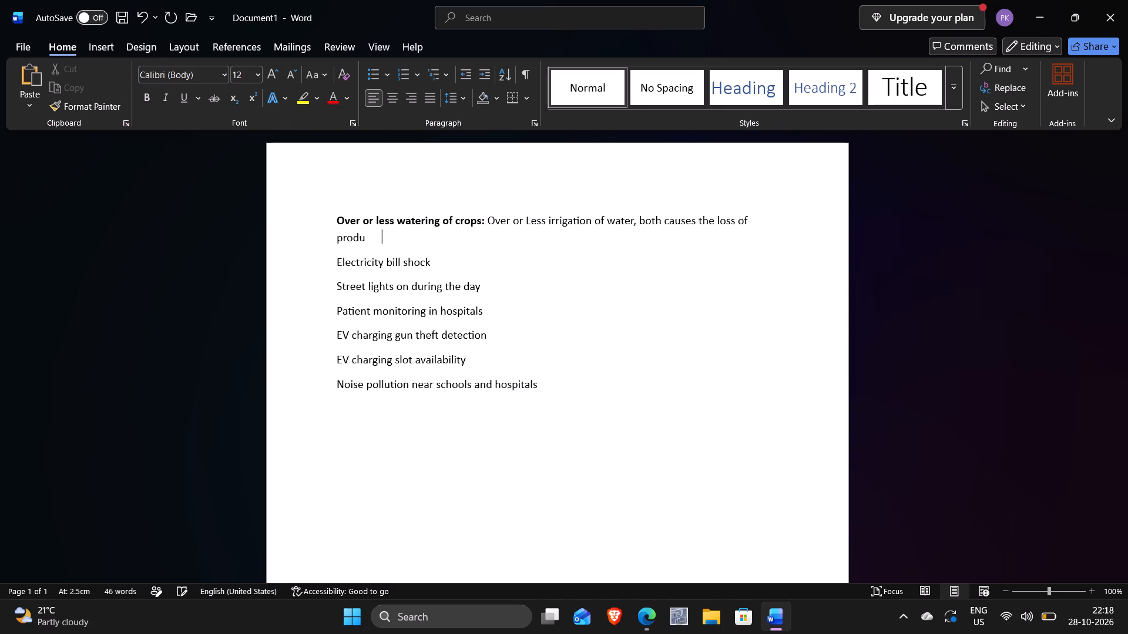
{"action": "type", "text": "ction od"}
{"action": "key", "text": "space"}
{"action": "key", "text": "BackSpace"}
{"action": "key", "text": "BackSpace"}
{"action": "type", "text": "f the farmer."}
{"action": "key", "text": "space"}
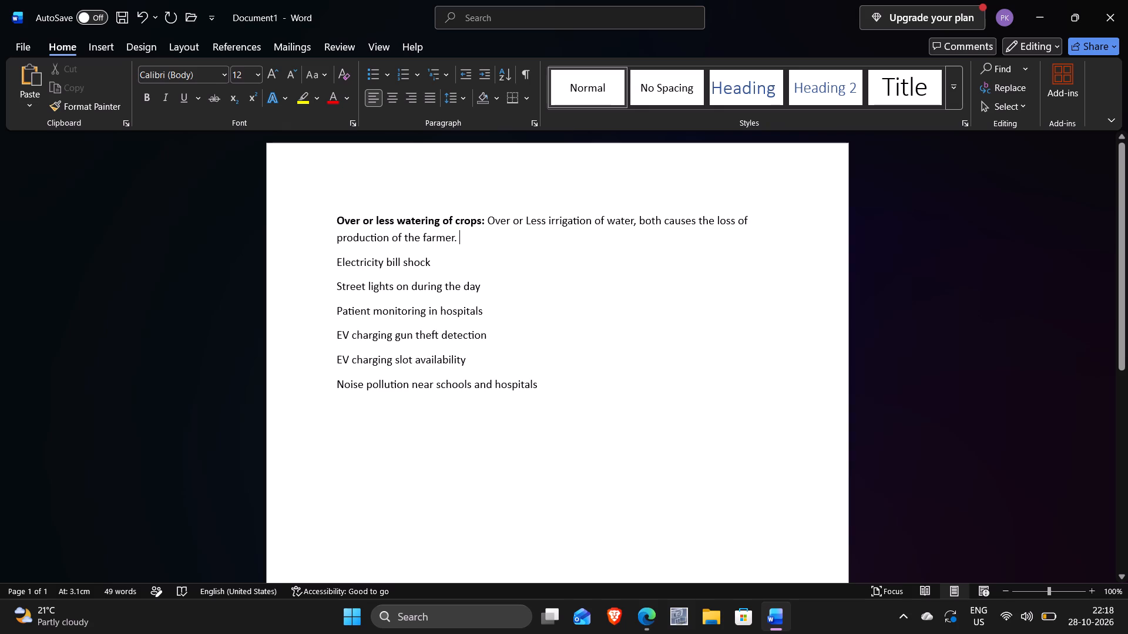
Make the "Electricity bill shock" line bold and add a colon and a space at its end.
{"action": "left_click_drag", "start_coordinate": [337, 263], "coordinate": [381, 261]}
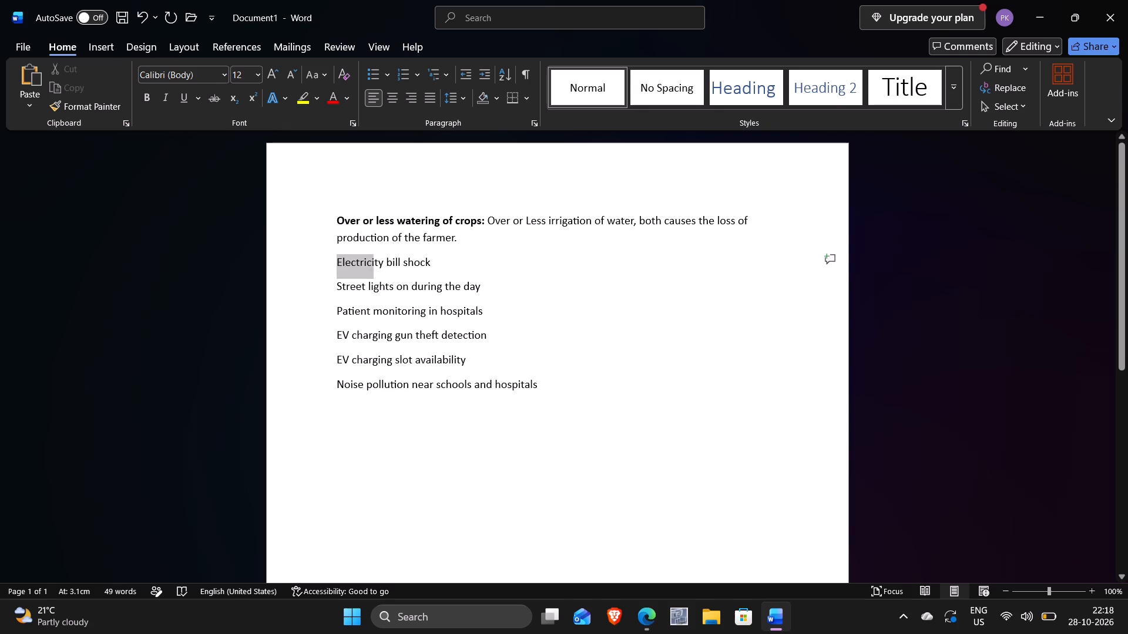
{"action": "left_click_drag", "start_coordinate": [381, 261], "coordinate": [425, 262]}
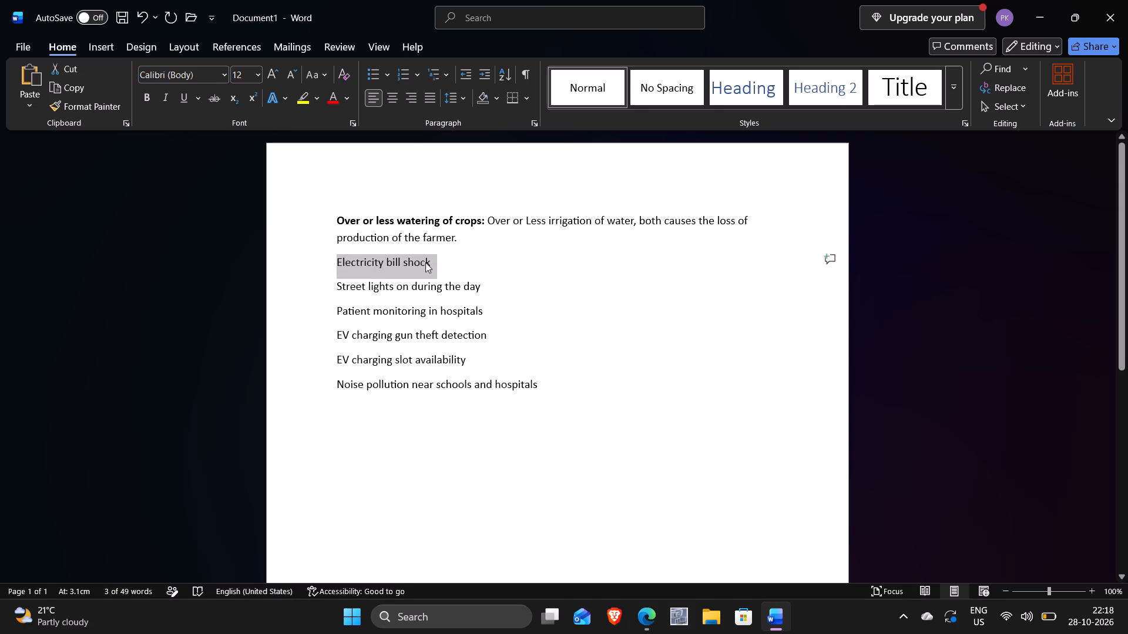
{"action": "key", "text": "ctrl+b"}
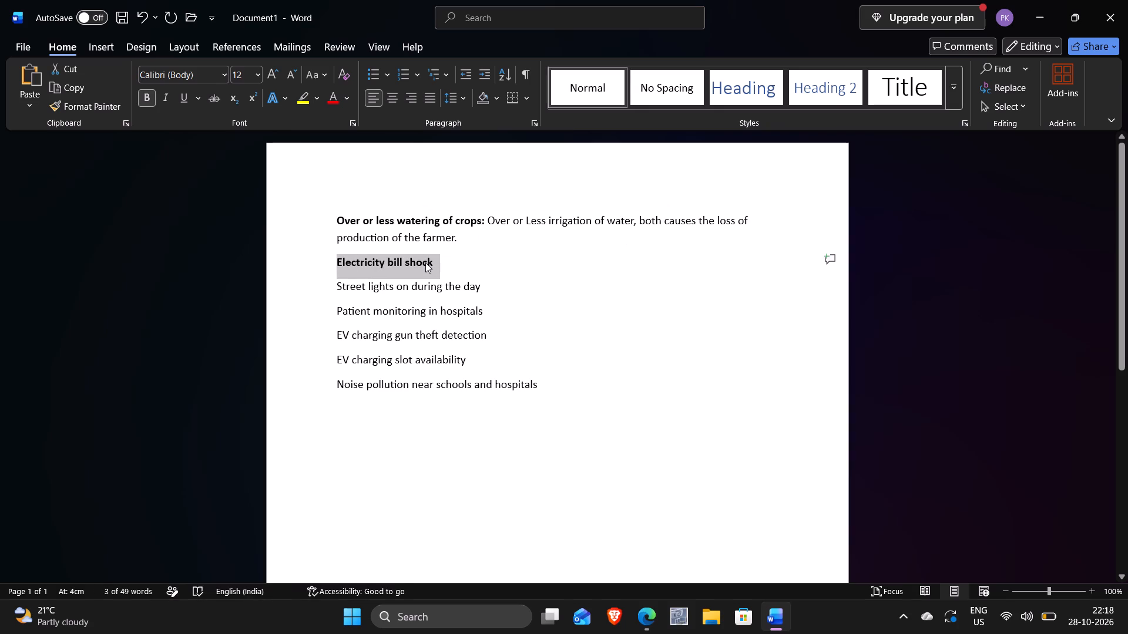
{"action": "left_click", "coordinate": [432, 262]}
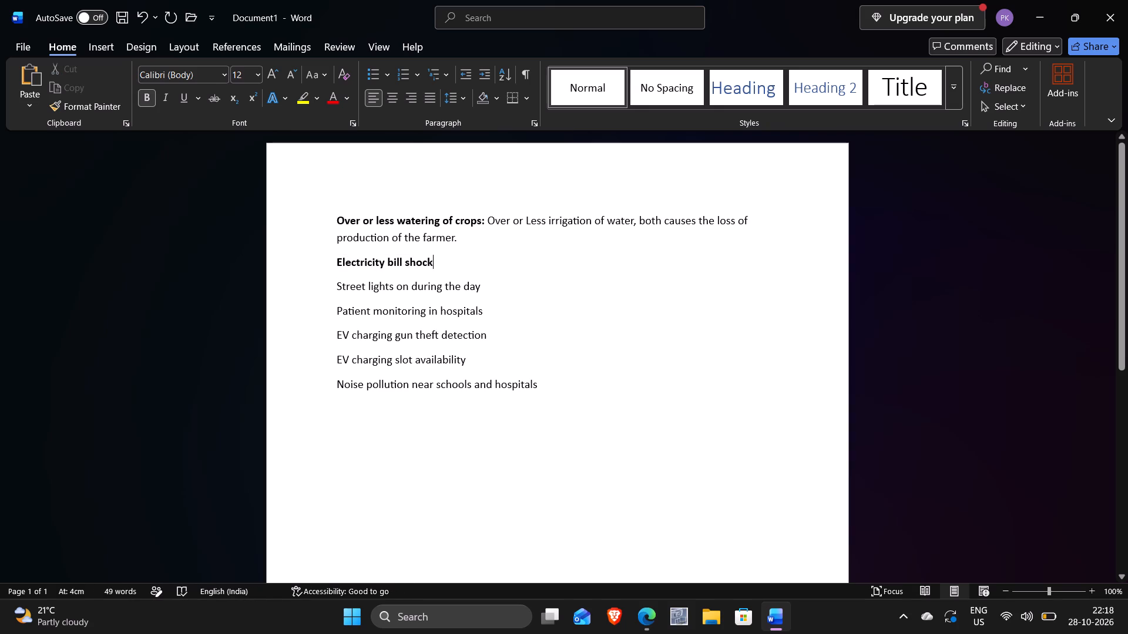
{"action": "type", "text": ":"}
{"action": "key", "text": "space"}
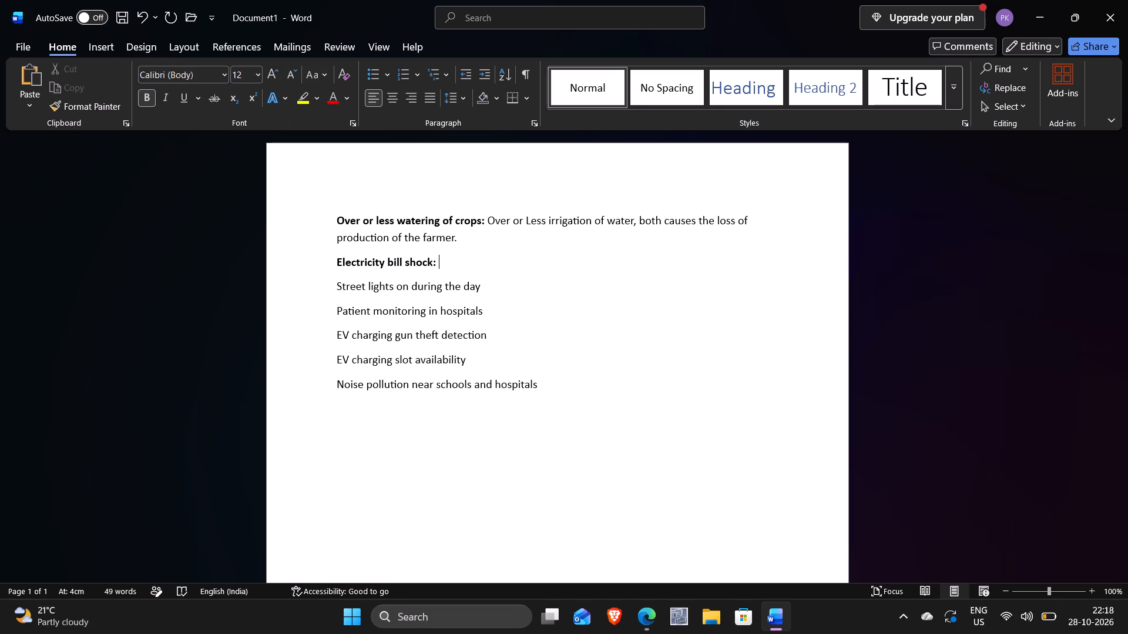
After the electricity heading, add non-bold text: "To measure which appliance of the house is consuming more electricity, helping people to save energy.".
{"action": "key", "text": "ctrl+b"}
{"action": "type", "text": "To measure which appliance of the ho"}
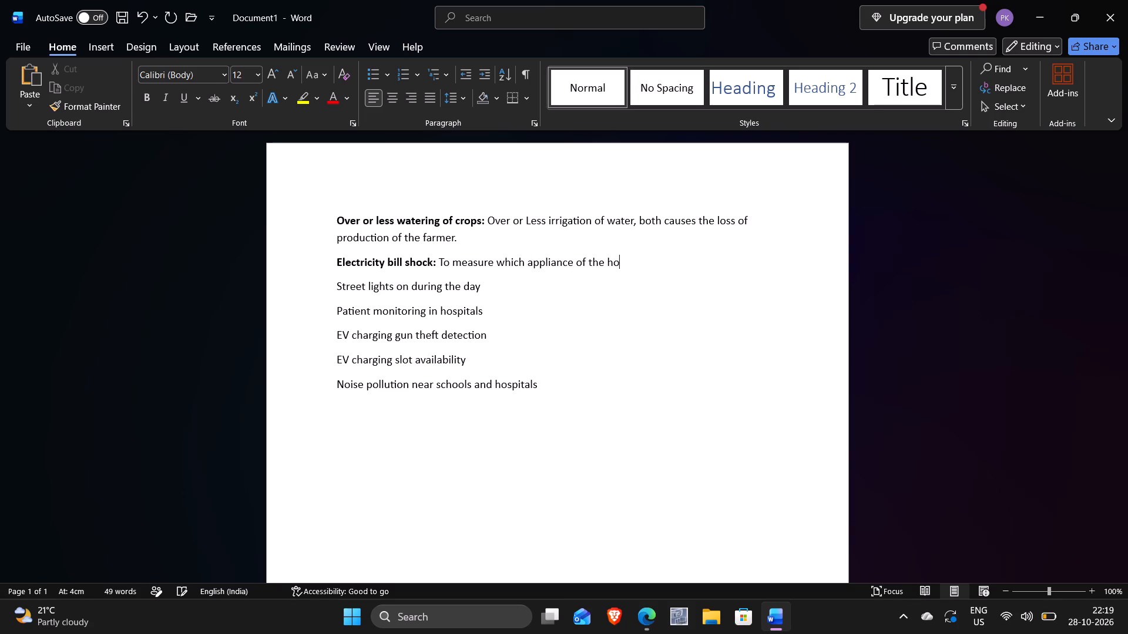
{"action": "type", "text": "use is taking o"}
{"action": "key", "text": "BackSpace"}
{"action": "key", "text": "BackSpace"}
{"action": "key", "text": "BackSpace"}
{"action": "key", "text": "BackSpace"}
{"action": "key", "text": "BackSpace"}
{"action": "key", "text": "BackSpace"}
{"action": "key", "text": "BackSpace"}
{"action": "key", "text": "BackSpace"}
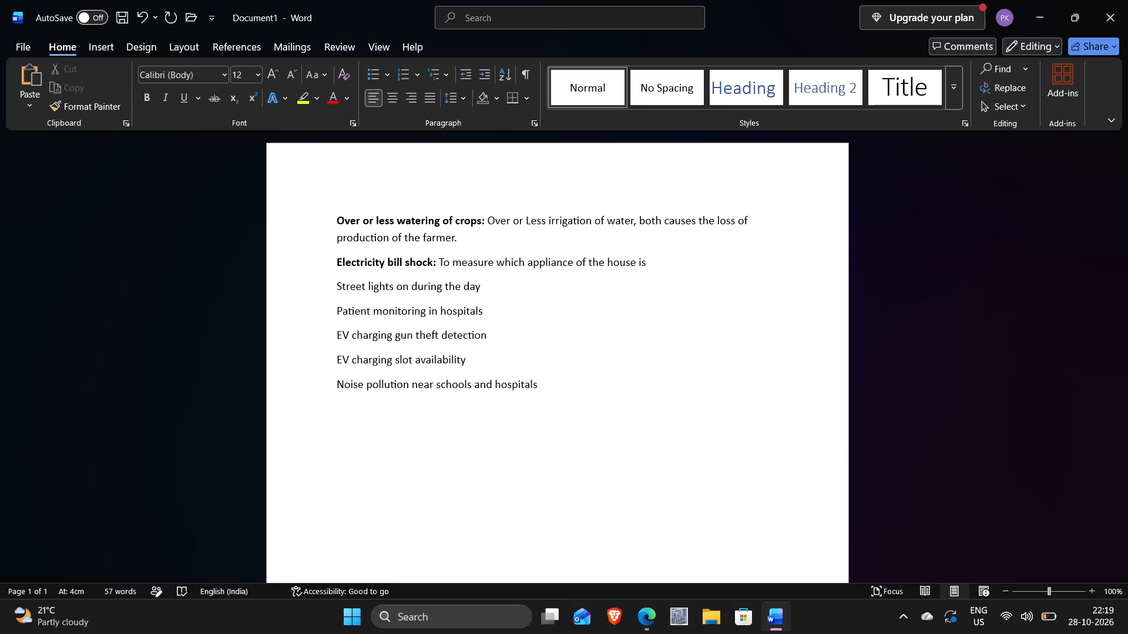
{"action": "type", "text": "consuming more"}
{"action": "key", "text": "space"}
{"action": "type", "text": "electriciti"}
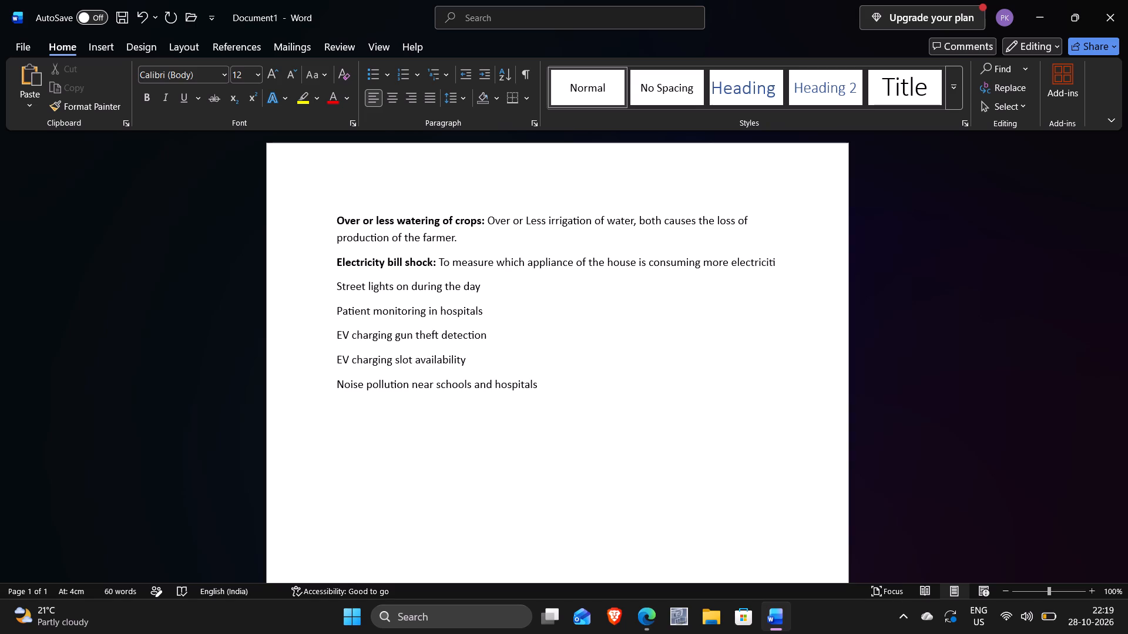
{"action": "key", "text": "BackSpace"}
{"action": "type", "text": "y, helping peopel"}
{"action": "key", "text": "BackSpace"}
{"action": "key", "text": "BackSpace"}
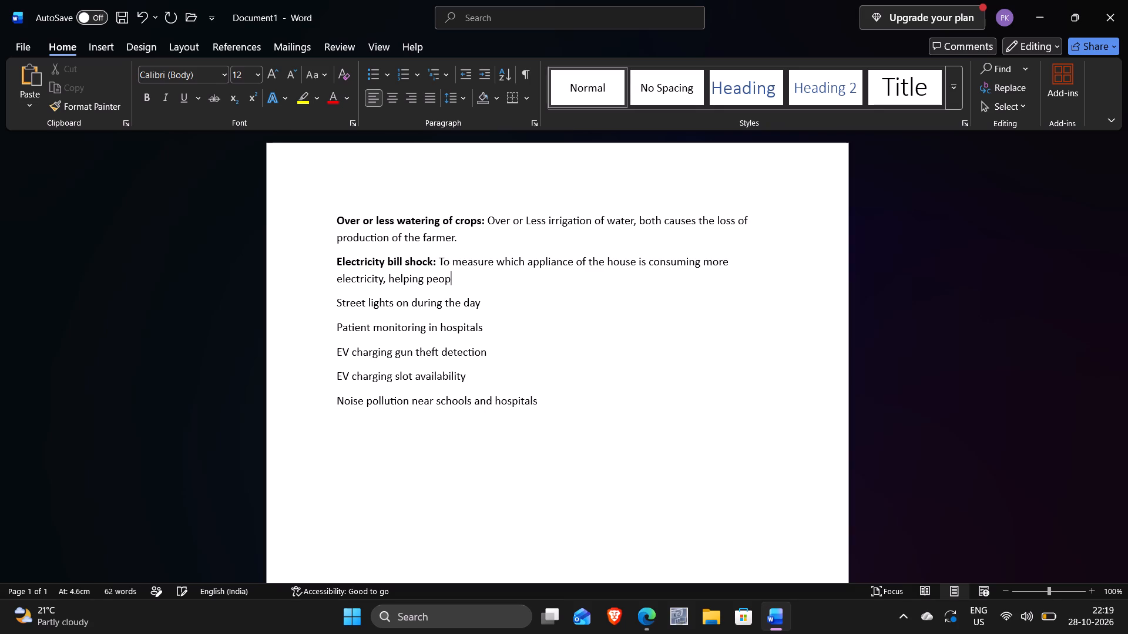
{"action": "type", "text": "le to save energy."}
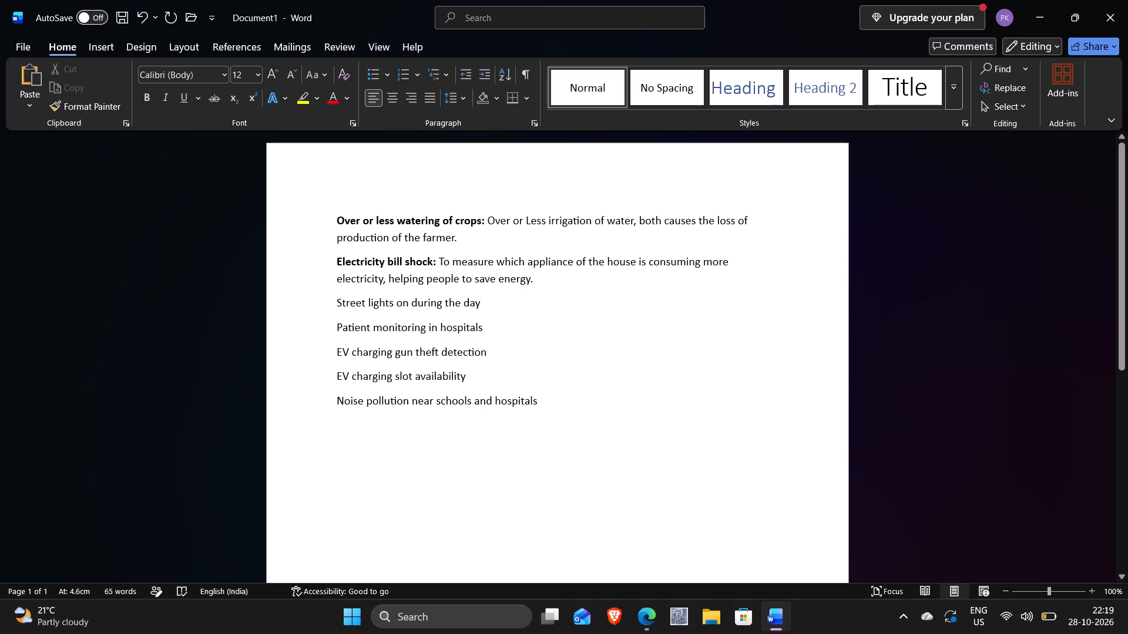
Make the "Street lights on during the day" line bold and add a colon and a space at its end.
{"action": "left_click_drag", "start_coordinate": [337, 301], "coordinate": [479, 299]}
{"action": "right_click", "coordinate": [479, 299]}
{"action": "key", "text": "ctrl+b"}
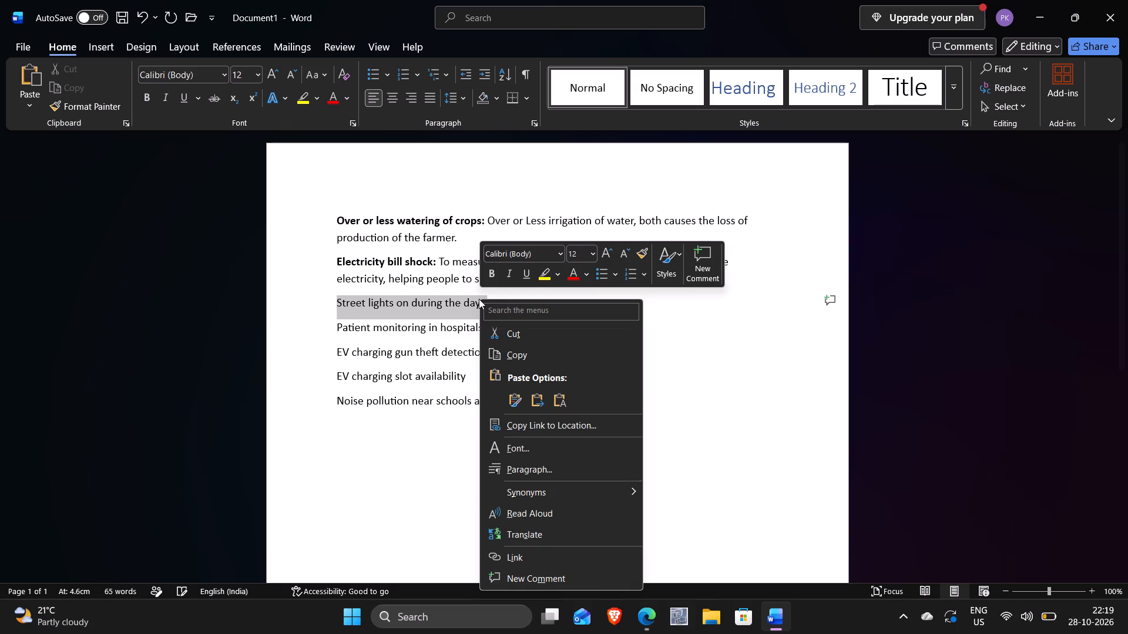
{"action": "left_click", "coordinate": [673, 319]}
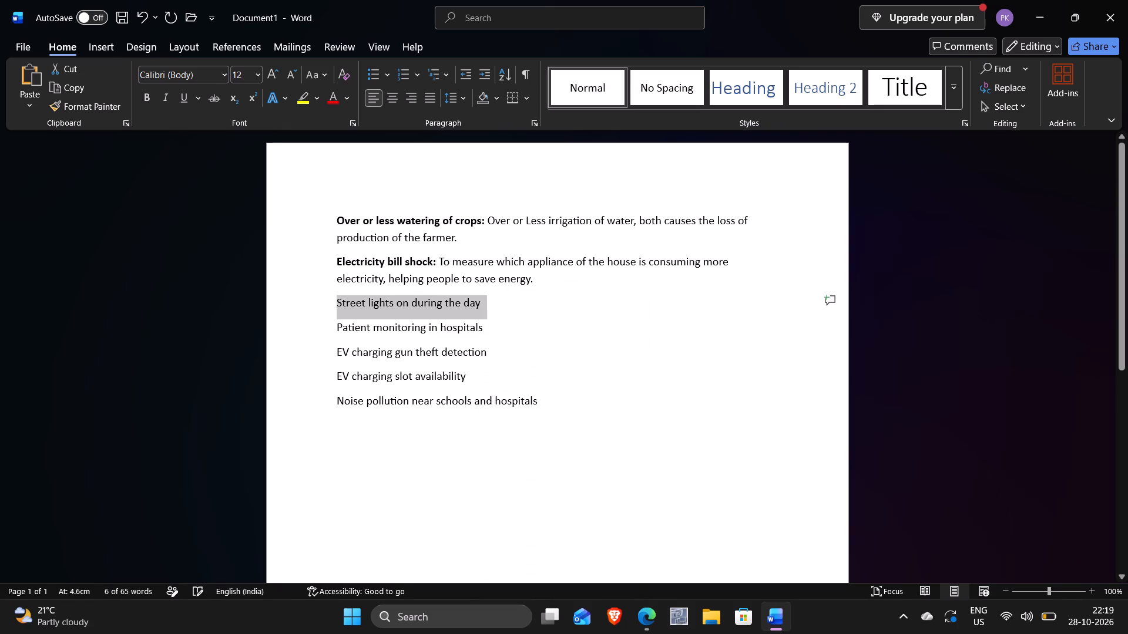
{"action": "key", "text": "ctrl+b"}
{"action": "left_click", "coordinate": [673, 319]}
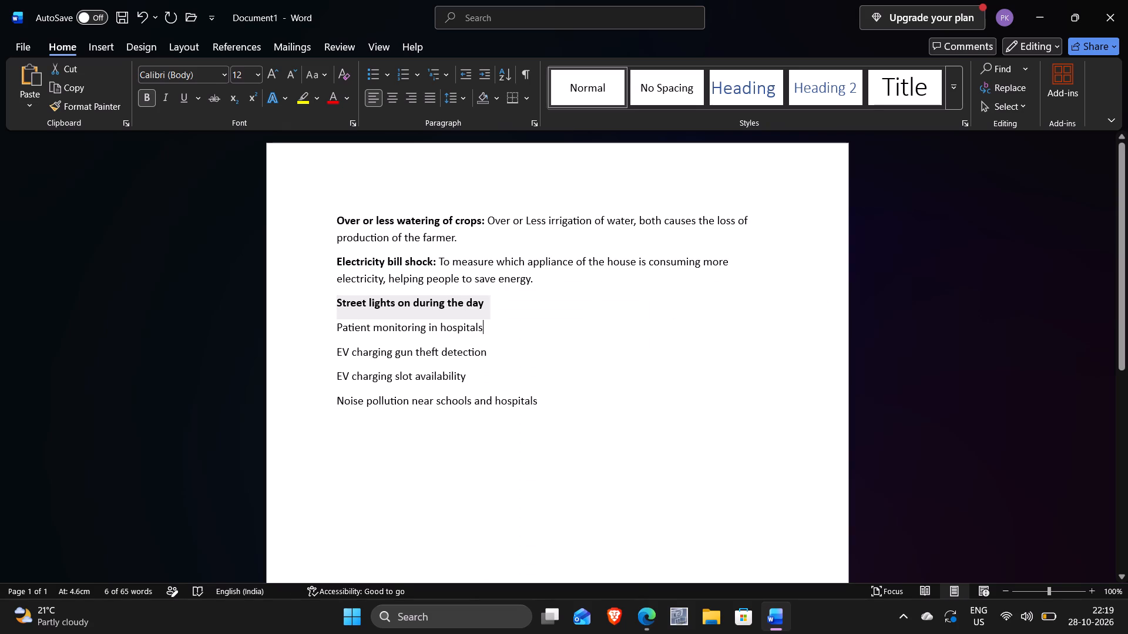
{"action": "left_click", "coordinate": [498, 302]}
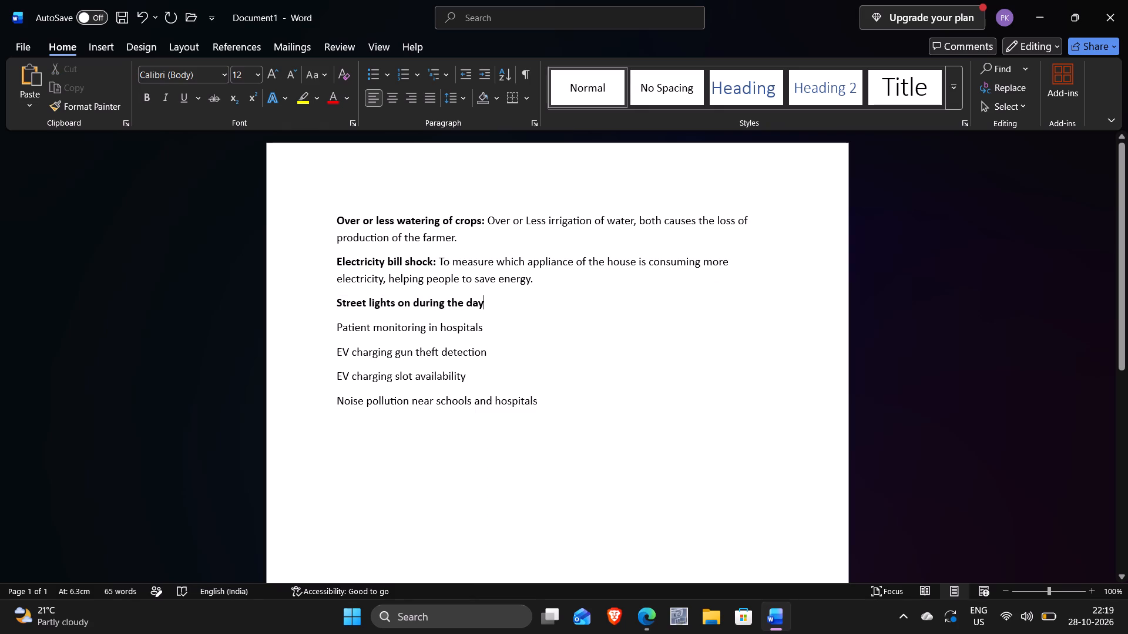
{"action": "type", "text": ":"}
{"action": "key", "text": "space"}
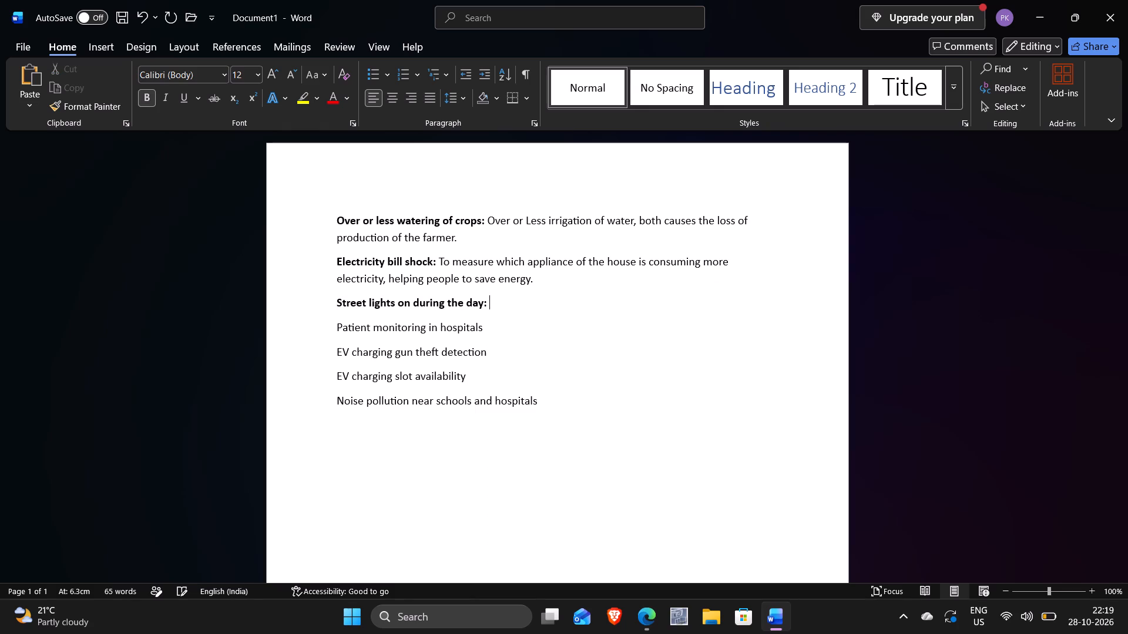
After the street lights heading, add non-bold text: "Most of the street lights remained on even during the day, so we can".
{"action": "key", "text": "ctrl+b"}
{"action": "key", "text": "space"}
{"action": "type", "text": "Most o"}
{"action": "key", "text": "space"}
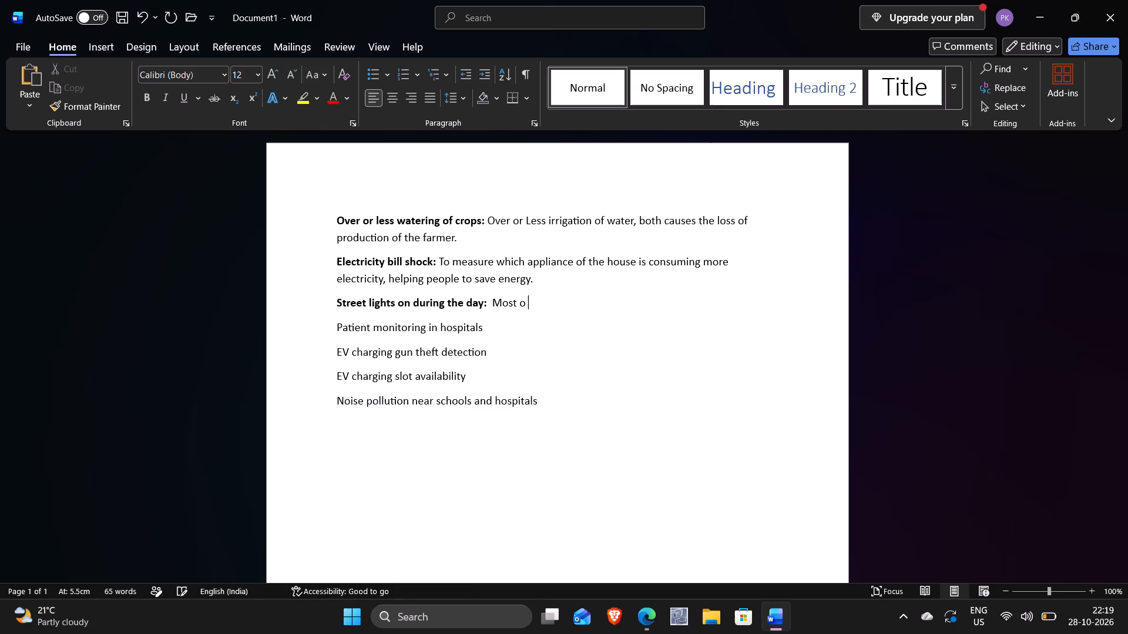
{"action": "key", "text": "BackSpace"}
{"action": "type", "text": "f h"}
{"action": "key", "text": "BackSpace"}
{"action": "type", "text": "the street lights remained on during h"}
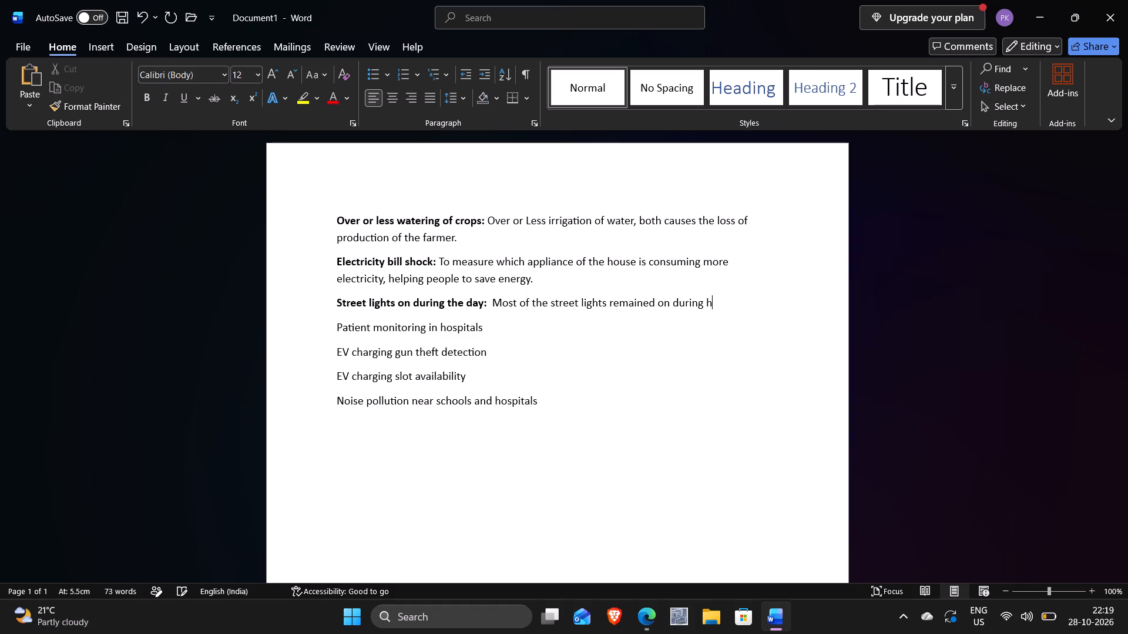
{"action": "key", "text": "BackSpace"}
{"action": "key", "text": "BackSpace"}
{"action": "key", "text": "BackSpace"}
{"action": "key", "text": "BackSpace"}
{"action": "key", "text": "BackSpace"}
{"action": "key", "text": "BackSpace"}
{"action": "key", "text": "BackSpace"}
{"action": "key", "text": "BackSpace"}
{"action": "type", "text": "even during t"}
{"action": "type", "text": "he day"}
{"action": "type", "text": ", so we canmak"}
{"action": "key", "text": "BackSpace"}
{"action": "key", "text": "BackSpace"}
{"action": "key", "text": "BackSpace"}
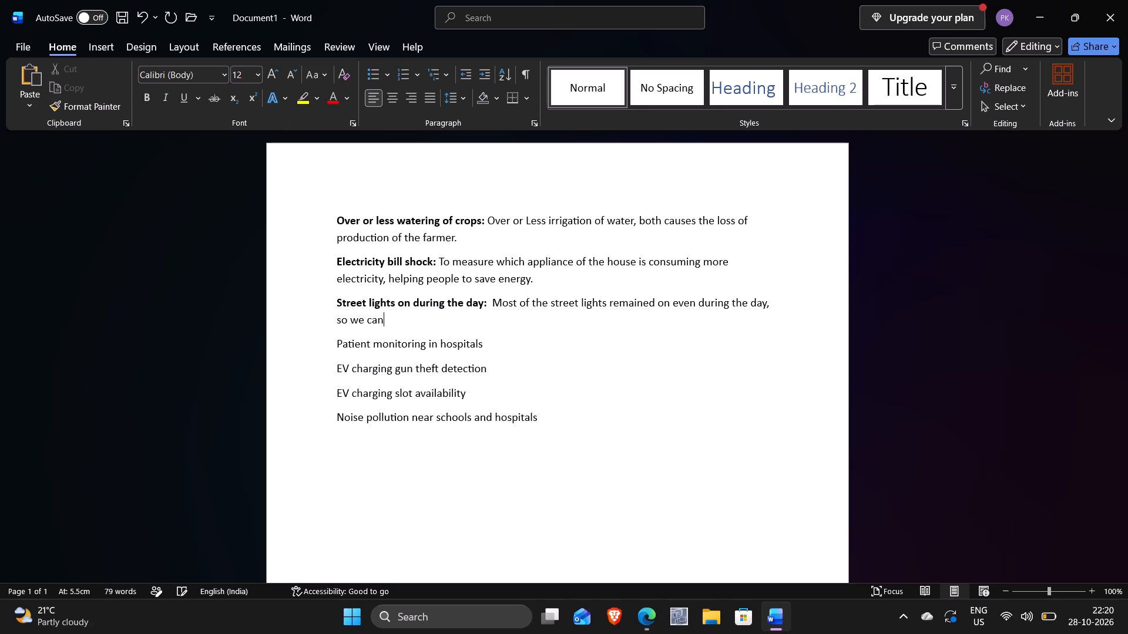
Complete the street lights description with "make it self controlled so that it can be on or off by self.".
{"action": "key", "text": "space"}
{"action": "type", "text": "make ki"}
{"action": "key", "text": "space"}
{"action": "key", "text": "BackSpace"}
{"action": "key", "text": "BackSpace"}
{"action": "key", "text": "BackSpace"}
{"action": "type", "text": "it self cot"}
{"action": "key", "text": "BackSpace"}
{"action": "type", "text": "ntrolled so t"}
{"action": "type", "text": "hatit"}
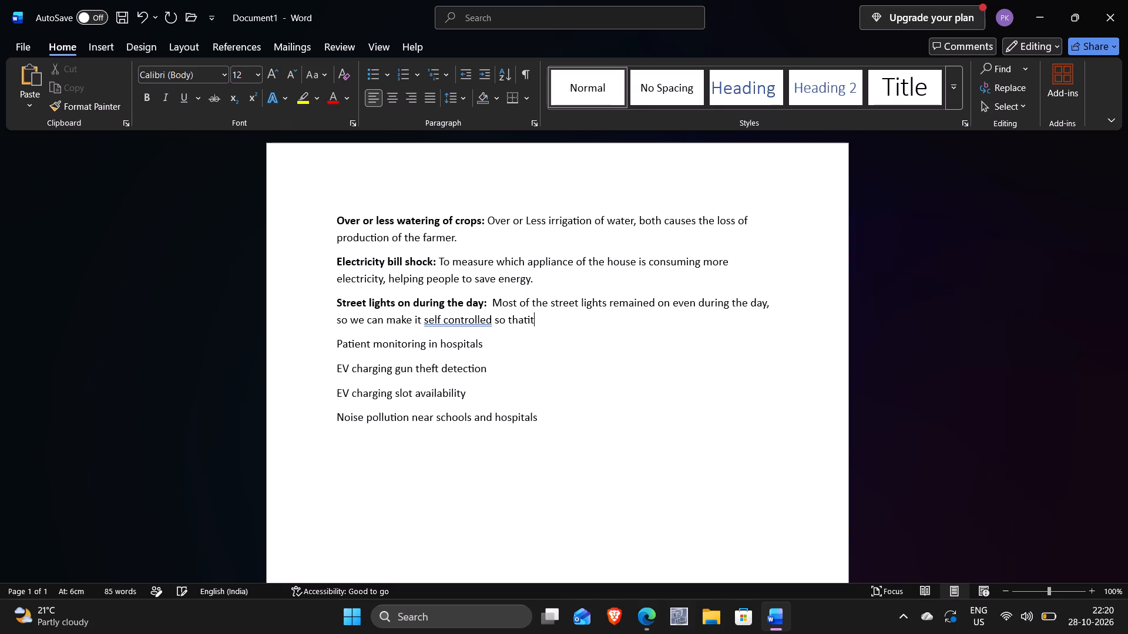
{"action": "key", "text": "BackSpace"}
{"action": "key", "text": "BackSpace"}
{"action": "key", "text": "space"}
{"action": "type", "text": "it can be on or off"}
{"action": "key", "text": "space"}
{"action": "type", "text": "se"}
{"action": "key", "text": "BackSpace"}
{"action": "key", "text": "BackSpace"}
{"action": "type", "text": "by seld"}
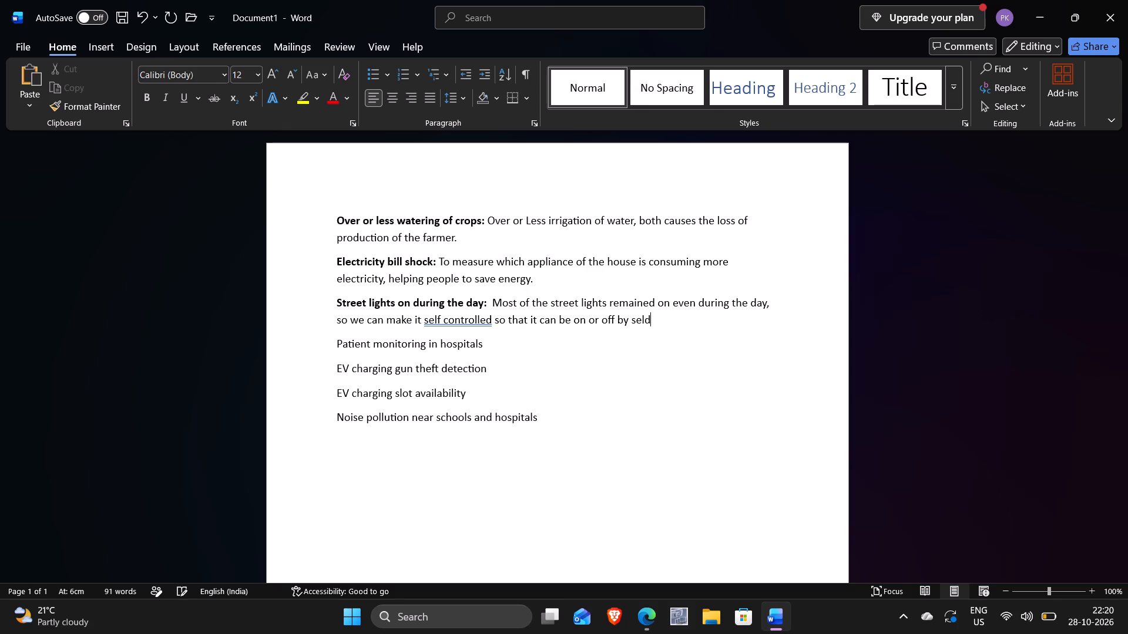
{"action": "key", "text": "BackSpace"}
{"action": "key", "text": "f"}
{"action": "type", "text": "."}
{"action": "key", "text": "space"}
Make the "Patient monitoring in hospitals" line bold and add a colon and a space at its end.
{"action": "left_click_drag", "start_coordinate": [335, 343], "coordinate": [339, 343]}
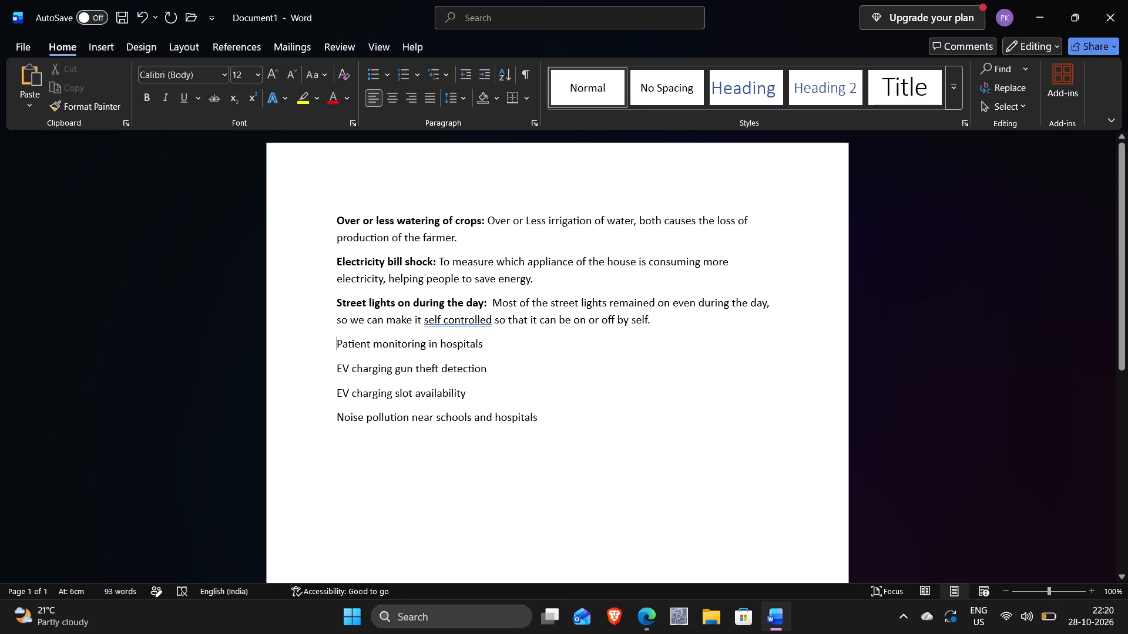
{"action": "left_click_drag", "start_coordinate": [339, 343], "coordinate": [486, 345]}
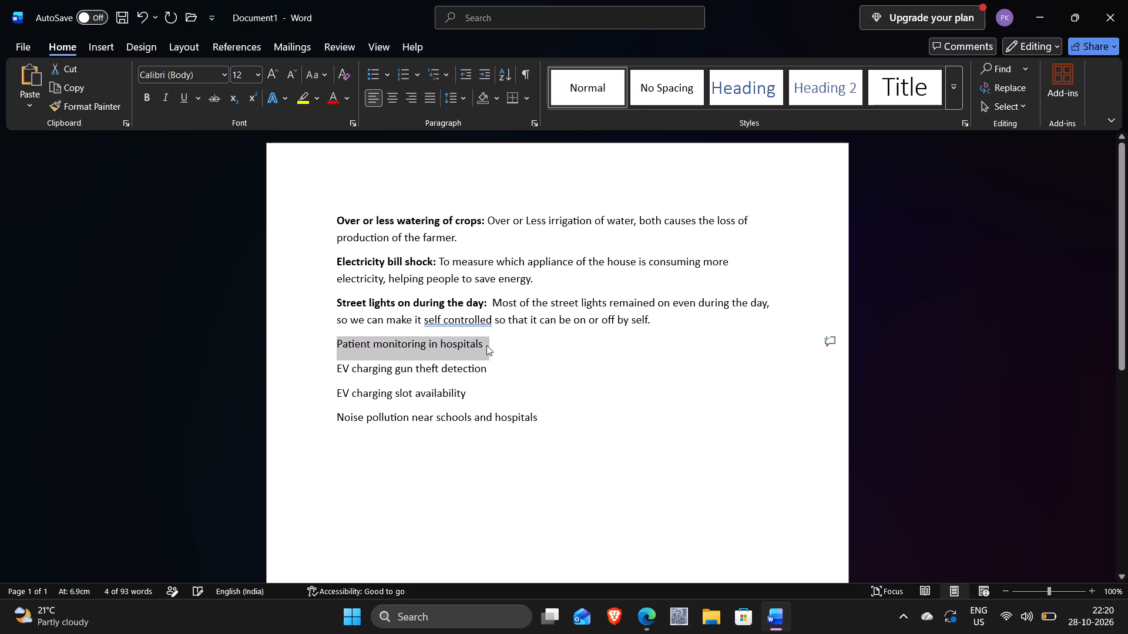
{"action": "key", "text": "ctrl+b"}
{"action": "left_click", "coordinate": [514, 345]}
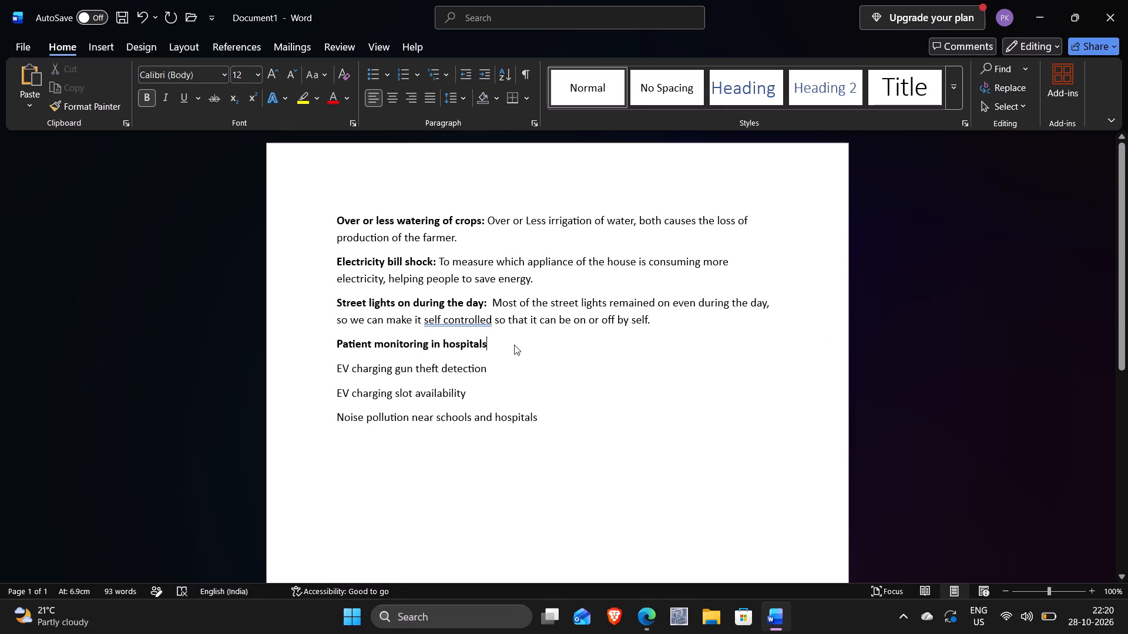
{"action": "type", "text": ":"}
{"action": "key", "text": "space"}
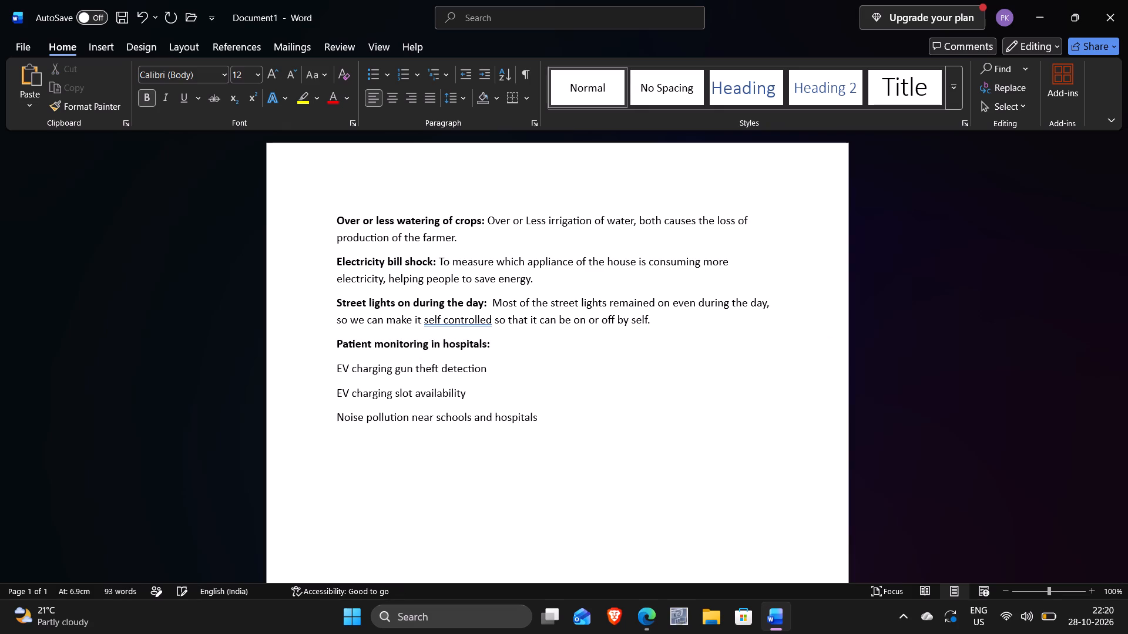
After the patient monitoring heading, add non-bold text: "It is not possible to examine all the patients regulary".
{"action": "key", "text": "ctrl+b"}
{"action": "key", "text": "space"}
{"action": "type", "text": "It os"}
{"action": "key", "text": "BackSpace"}
{"action": "key", "text": "BackSpace"}
{"action": "type", "text": "is not possible to"}
{"action": "key", "text": "space"}
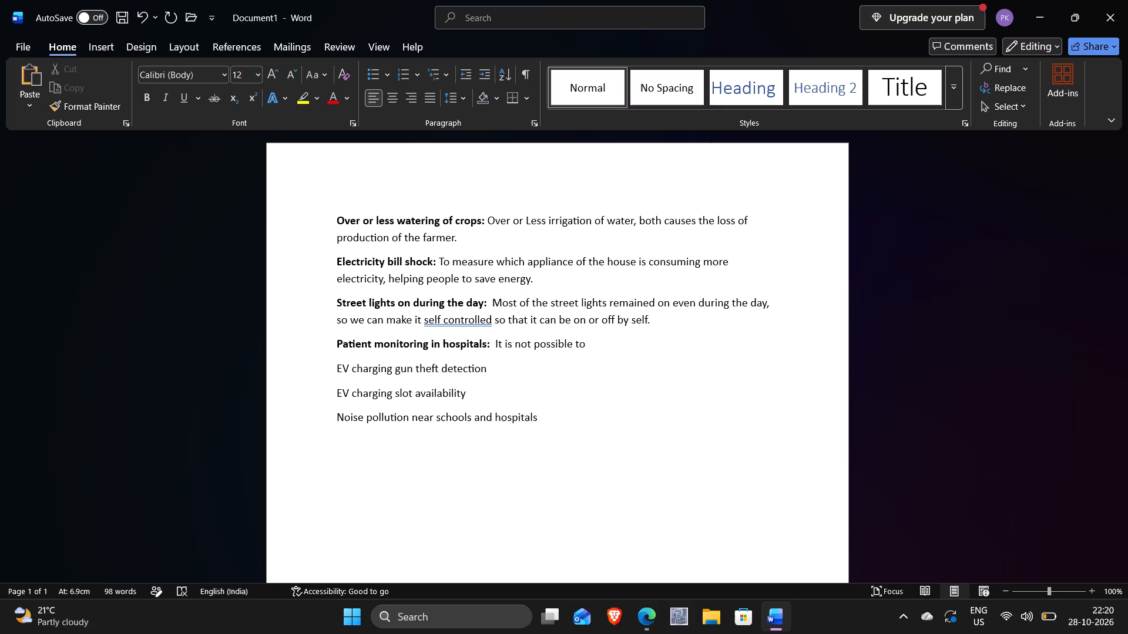
{"action": "type", "text": "exx"}
{"action": "key", "text": "BackSpace"}
{"action": "type", "text": "amine a"}
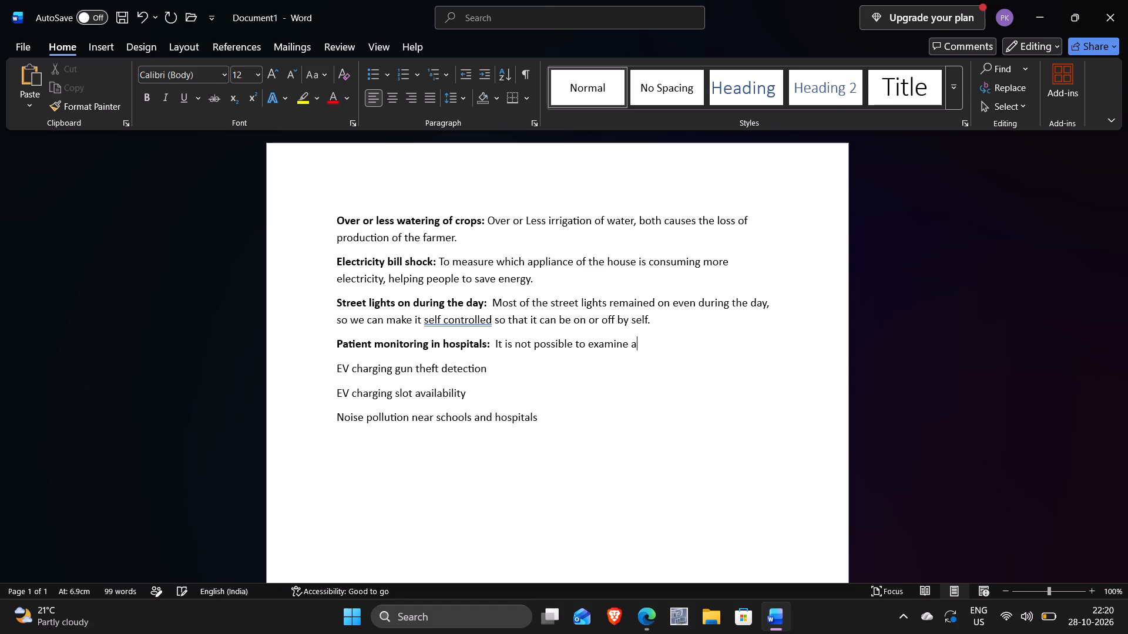
{"action": "key", "text": "BackSpace"}
{"action": "type", "text": "all thepa"}
{"action": "key", "text": "BackSpace"}
{"action": "key", "text": "BackSpace"}
{"action": "key", "text": "space"}
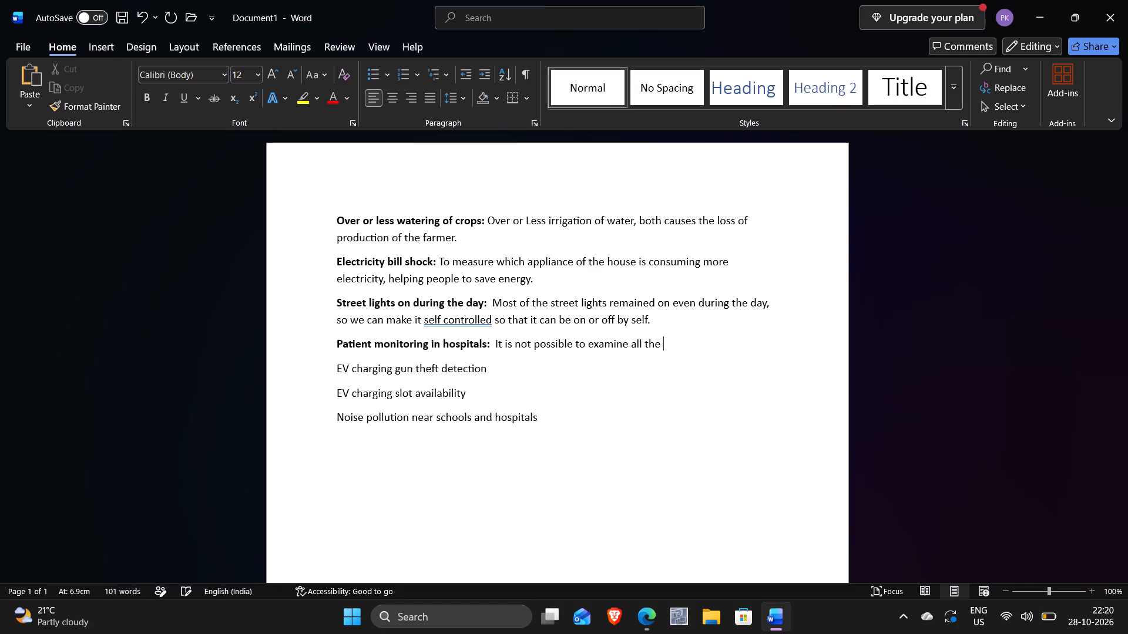
{"action": "type", "text": "pap"}
{"action": "key", "text": "BackSpace"}
{"action": "type", "text": "tinets"}
{"action": "key", "text": "BackSpace"}
{"action": "key", "text": "BackSpace"}
{"action": "key", "text": "BackSpace"}
{"action": "key", "text": "BackSpace"}
{"action": "type", "text": "ents"}
{"action": "key", "text": "space"}
{"action": "type", "text": "regulary"}
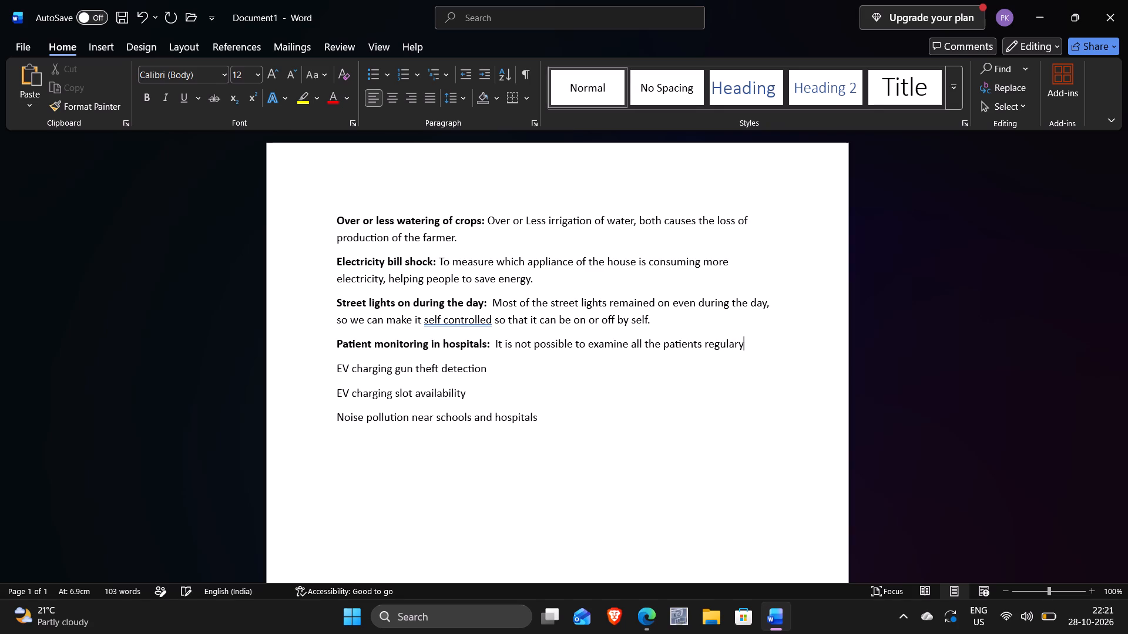
Complete the patient monitoring description with ", so we will make a device which the show the certain health parameters of the patient to the nurses on dashboard.".
{"action": "type", "text": ", so we will make a device"}
{"action": "key", "text": "space"}
{"action": "type", "text": "whih"}
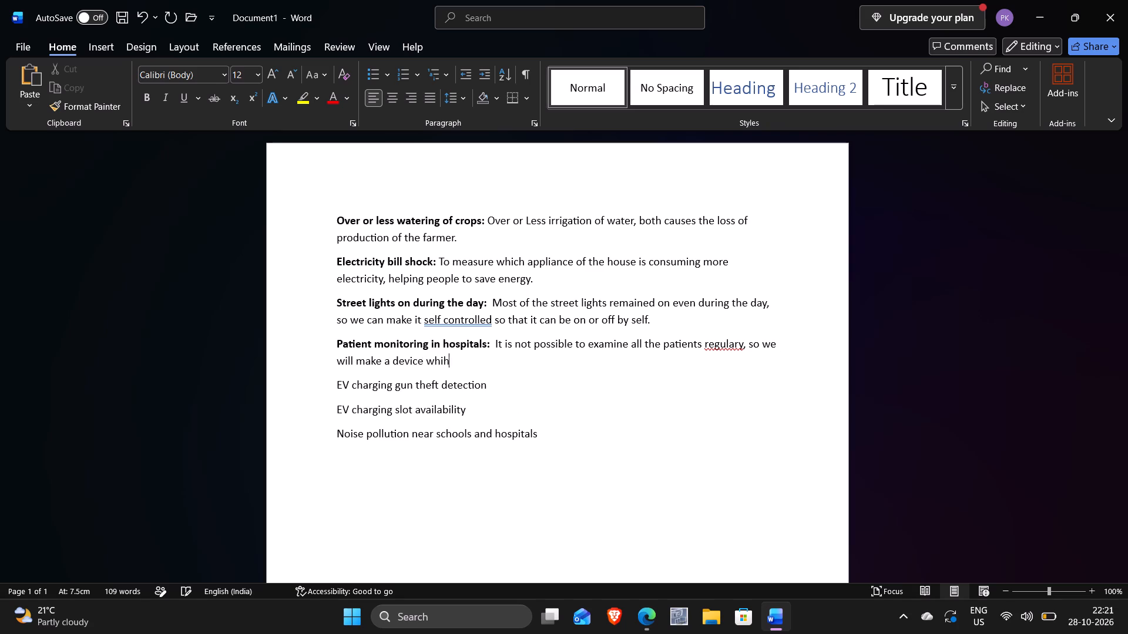
{"action": "key", "text": "BackSpace"}
{"action": "type", "text": "ch the"}
{"action": "key", "text": "space"}
{"action": "type", "text": "show the certain"}
{"action": "key", "text": "space"}
{"action": "type", "text": "helat"}
{"action": "key", "text": "BackSpace"}
{"action": "key", "text": "BackSpace"}
{"action": "key", "text": "BackSpace"}
{"action": "type", "text": "alth a"}
{"action": "key", "text": "BackSpace"}
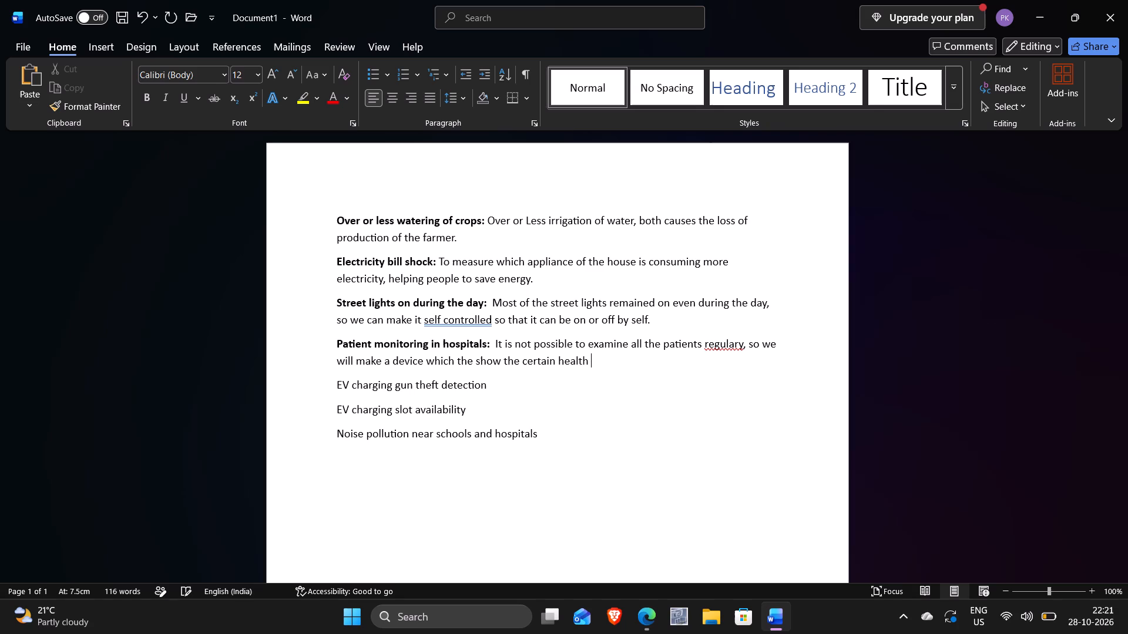
{"action": "type", "text": "parameters of the patient"}
{"action": "key", "text": "space"}
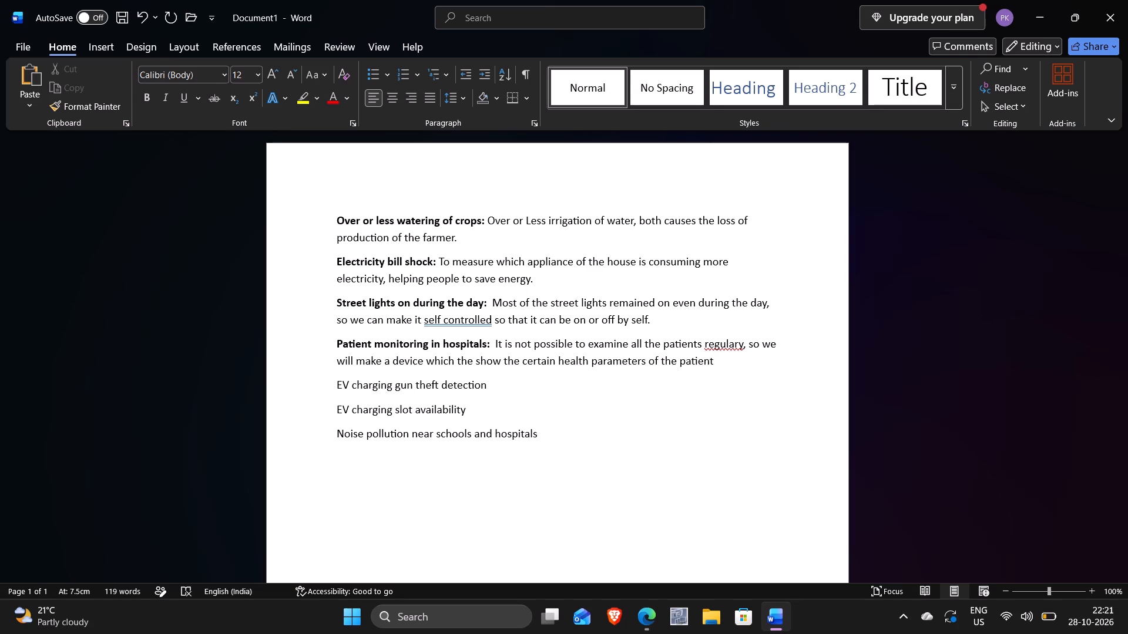
{"action": "type", "text": "to"}
{"action": "key", "text": "space"}
{"action": "type", "text": "the m"}
{"action": "key", "text": "BackSpace"}
{"action": "type", "text": "nurse"}
{"action": "type", "text": "s on dashboard."}
{"action": "key", "text": "space"}
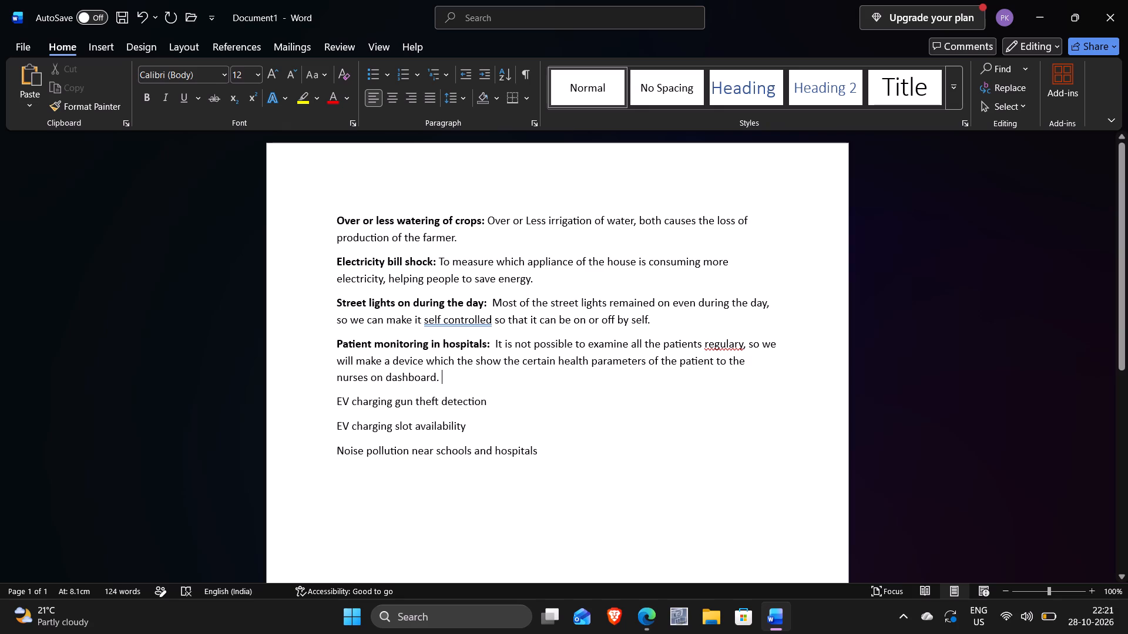
Make the "EV charging gun theft detection" line bold and add a colon and a space at its end.
{"action": "left_click_drag", "start_coordinate": [336, 401], "coordinate": [483, 407]}
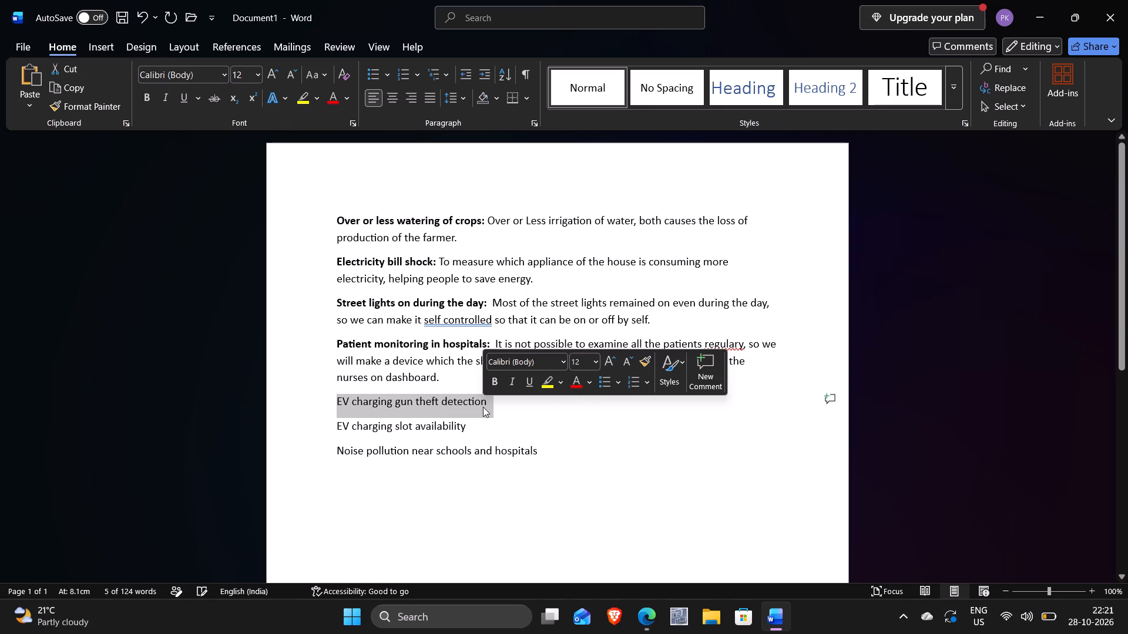
{"action": "key", "text": "ctrl+b"}
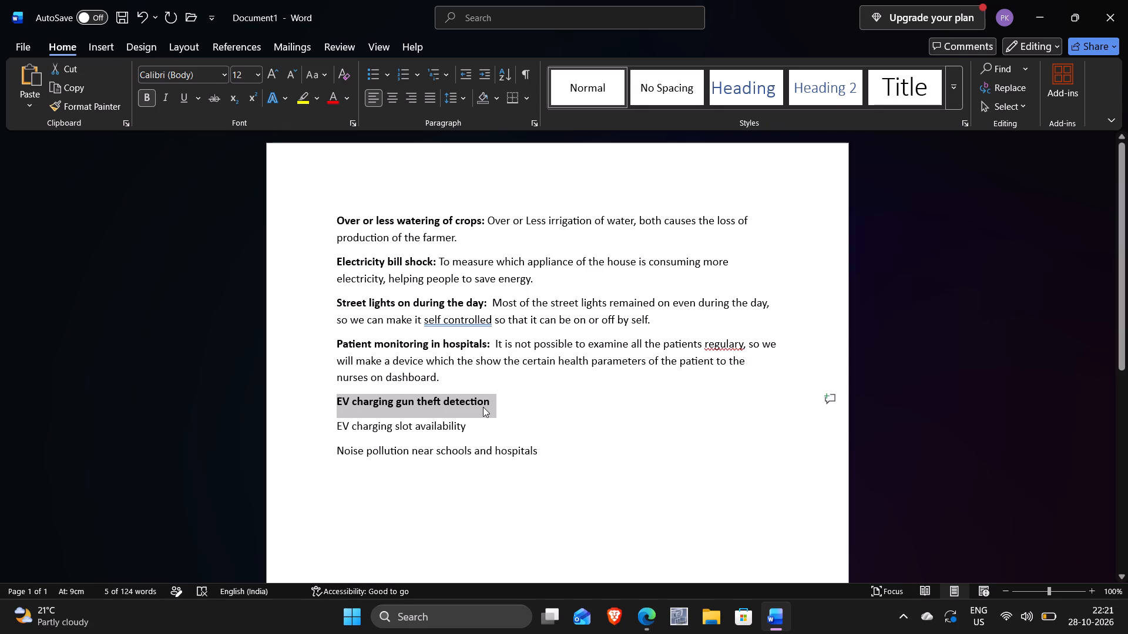
{"action": "left_click", "coordinate": [483, 407]}
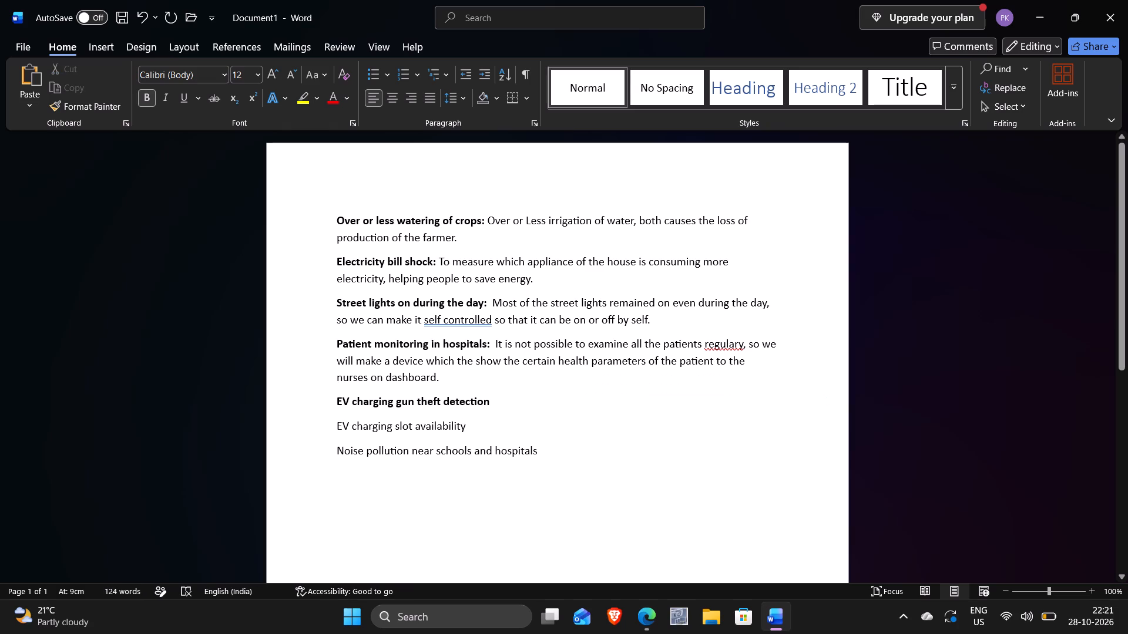
{"action": "key", "text": "Right"}
{"action": "type", "text": ":"}
{"action": "key", "text": "space"}
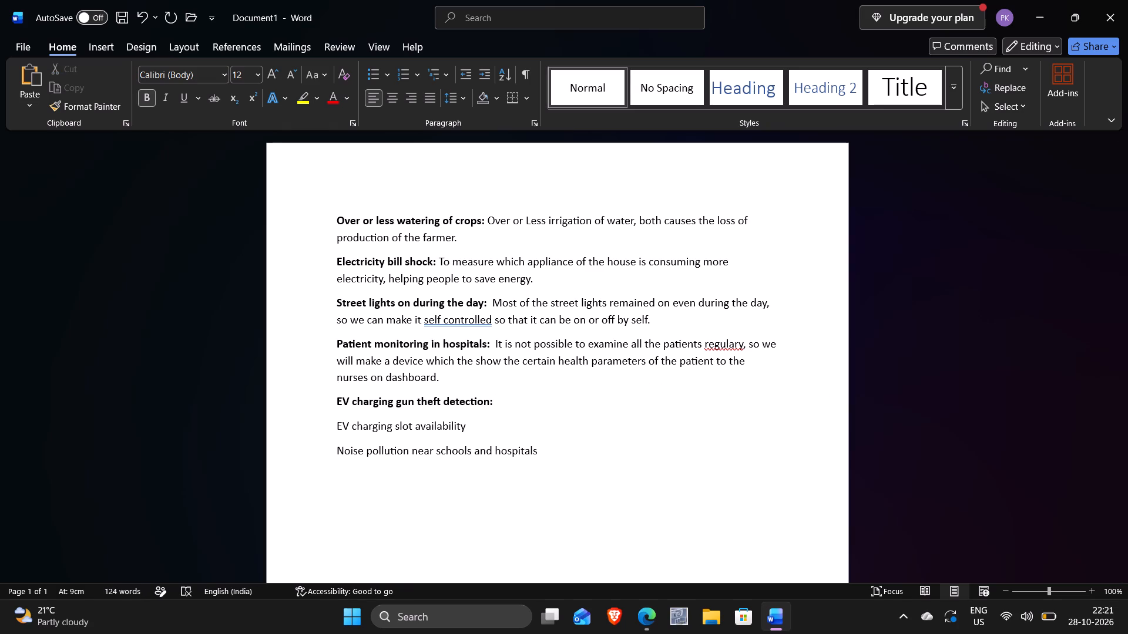
After the gun theft detection heading, add non-bold text: "EV charging gun theft is one the big issue currently in EV market.".
{"action": "key", "text": "ctrl+b"}
{"action": "key", "text": "space"}
{"action": "key", "text": "shift+e"}
{"action": "type", "text": "V chanr"}
{"action": "key", "text": "BackSpace"}
{"action": "key", "text": "BackSpace"}
{"action": "key", "text": "BackSpace"}
{"action": "type", "text": "arging gun theft is one the"}
{"action": "key", "text": "space"}
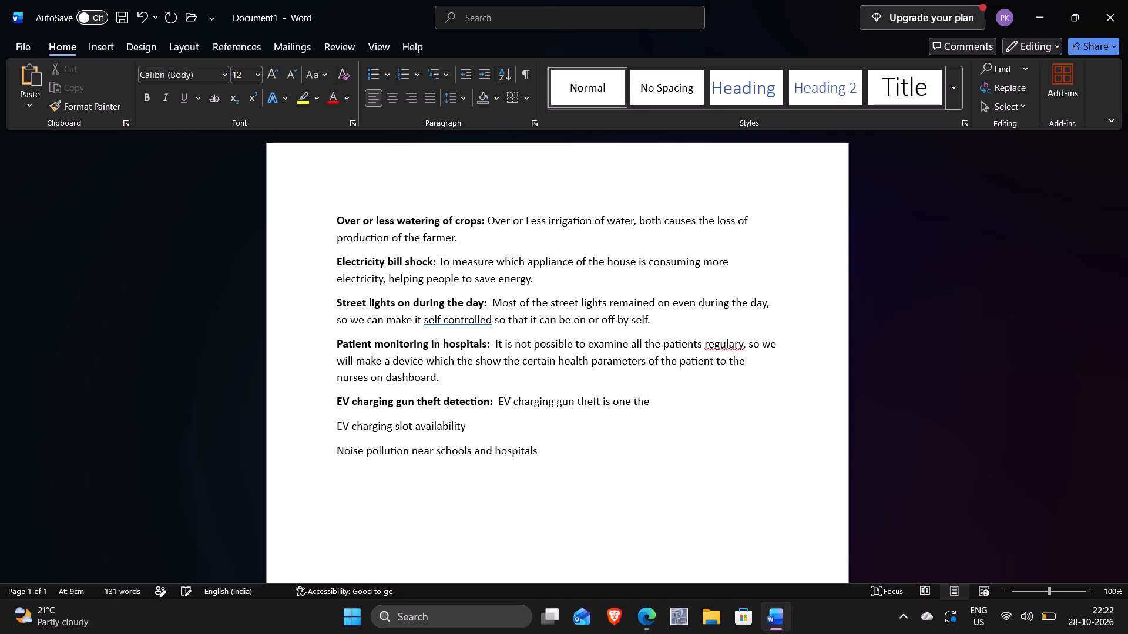
{"action": "type", "text": "biff"}
{"action": "key", "text": "BackSpace"}
{"action": "key", "text": "BackSpace"}
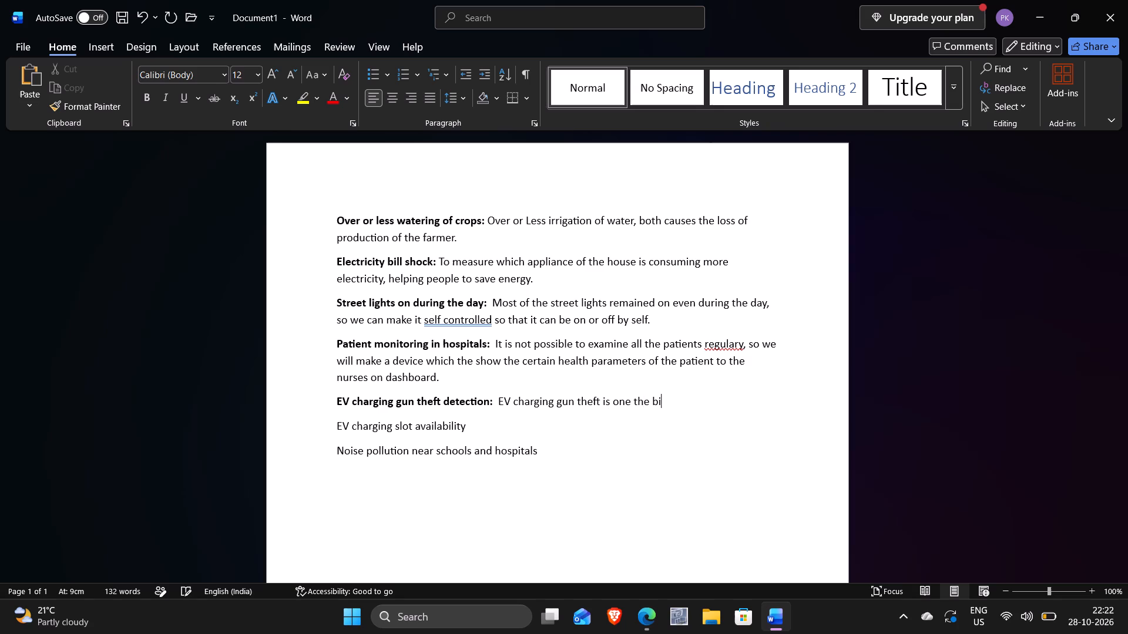
{"action": "key", "text": "BackSpace"}
{"action": "type", "text": "ig issu"}
{"action": "type", "text": "e currentl i"}
{"action": "key", "text": "BackSpace"}
{"action": "key", "text": "BackSpace"}
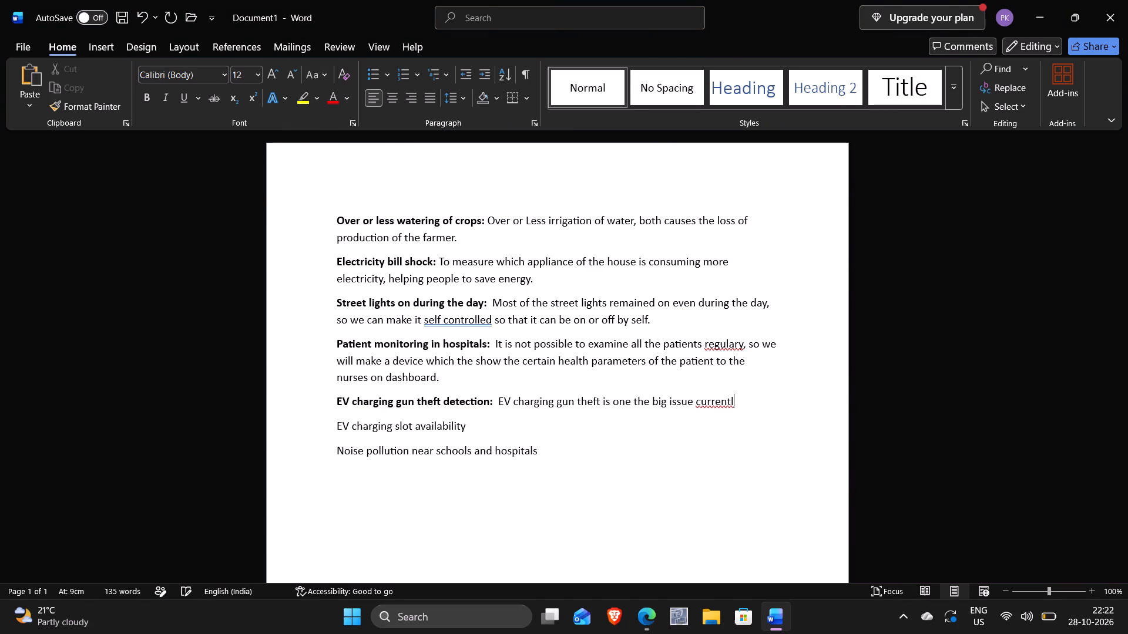
{"action": "type", "text": "y in E"}
{"action": "type", "text": "V market"}
{"action": "type", "text": "."}
{"action": "key", "text": "space"}
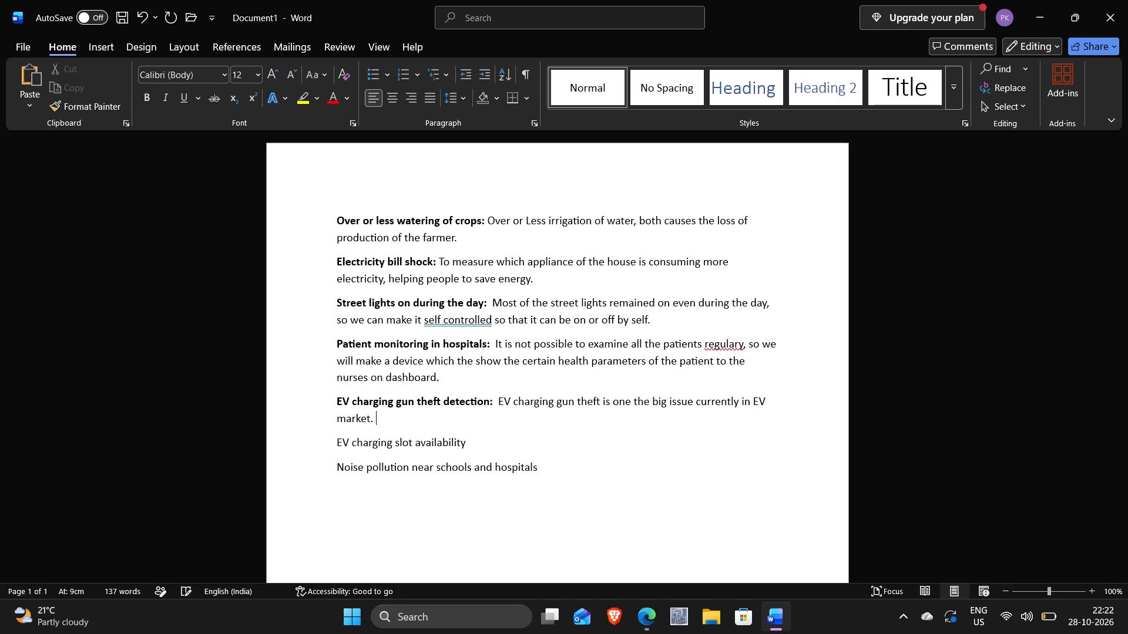
Continue the theft detection description with "We will make a detector which will give alarm at the point someone tries to cut".
{"action": "type", "text": "we will make a detector whih"}
{"action": "key", "text": "BackSpace"}
{"action": "type", "text": "ch will give alarm at"}
{"action": "key", "text": "space"}
{"action": "key", "text": "BackSpace"}
{"action": "key", "text": "BackSpace"}
{"action": "type", "text": "t the point someone"}
{"action": "key", "text": "space"}
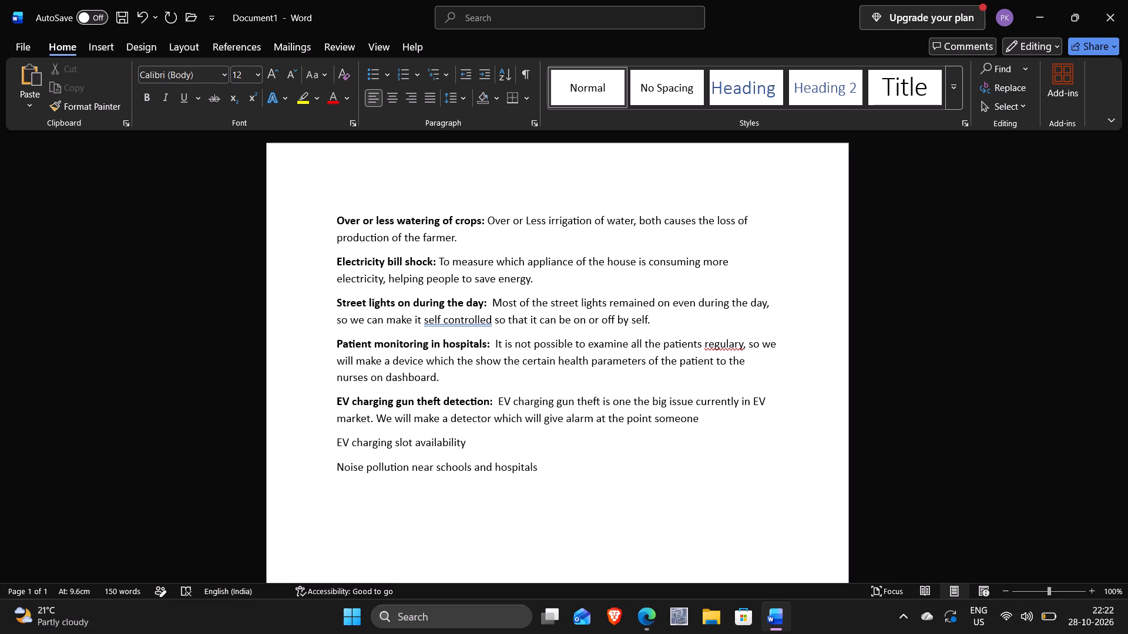
{"action": "type", "text": "tries ot"}
{"action": "key", "text": "BackSpace"}
{"action": "key", "text": "BackSpace"}
{"action": "type", "text": "to cut"}
{"action": "key", "text": "space"}
Complete the theft detection description with "or pull the wire in unauthorised way.".
{"action": "key", "text": "o"}
{"action": "type", "text": "r pull th"}
{"action": "type", "text": "e wor"}
{"action": "key", "text": "BackSpace"}
{"action": "key", "text": "BackSpace"}
{"action": "type", "text": "ire"}
{"action": "key", "text": "space"}
{"action": "type", "text": "au"}
{"action": "key", "text": "BackSpace"}
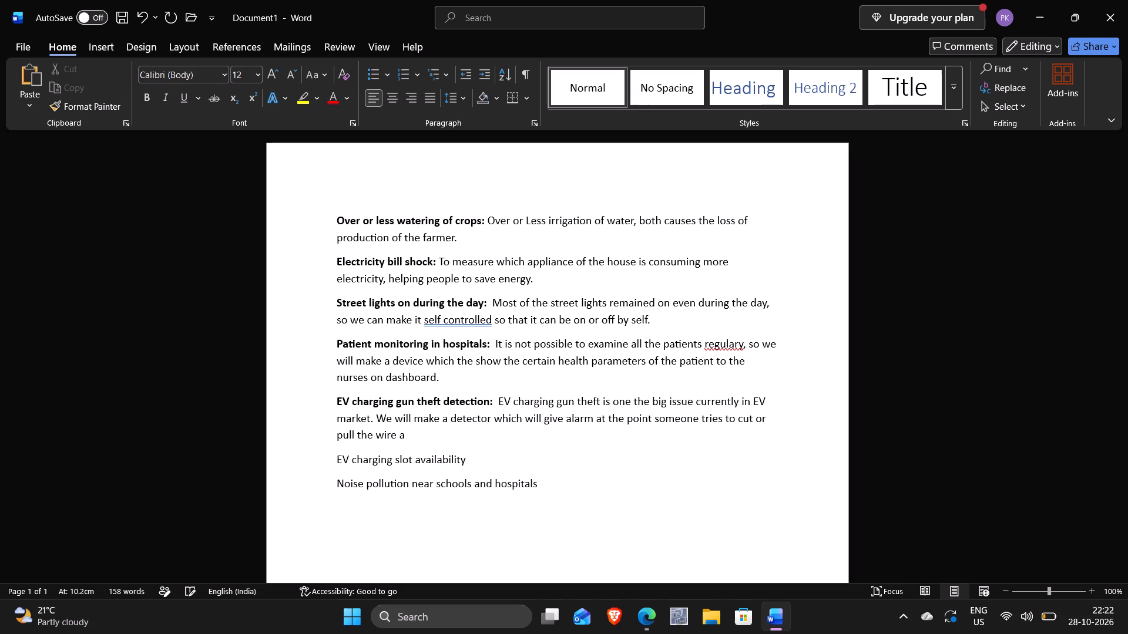
{"action": "key", "text": "BackSpace"}
{"action": "type", "text": "aun"}
{"action": "key", "text": "BackSpace"}
{"action": "key", "text": "a"}
{"action": "type", "text": "utho"}
{"action": "key", "text": "BackSpace"}
{"action": "key", "text": "BackSpace"}
{"action": "key", "text": "BackSpace"}
{"action": "key", "text": "BackSpace"}
{"action": "key", "text": "BackSpace"}
{"action": "key", "text": "BackSpace"}
{"action": "key", "text": "BackSpace"}
{"action": "type", "text": "in a"}
{"action": "key", "text": "BackSpace"}
{"action": "type", "text": "unauthorised way."}
{"action": "key", "text": "space"}
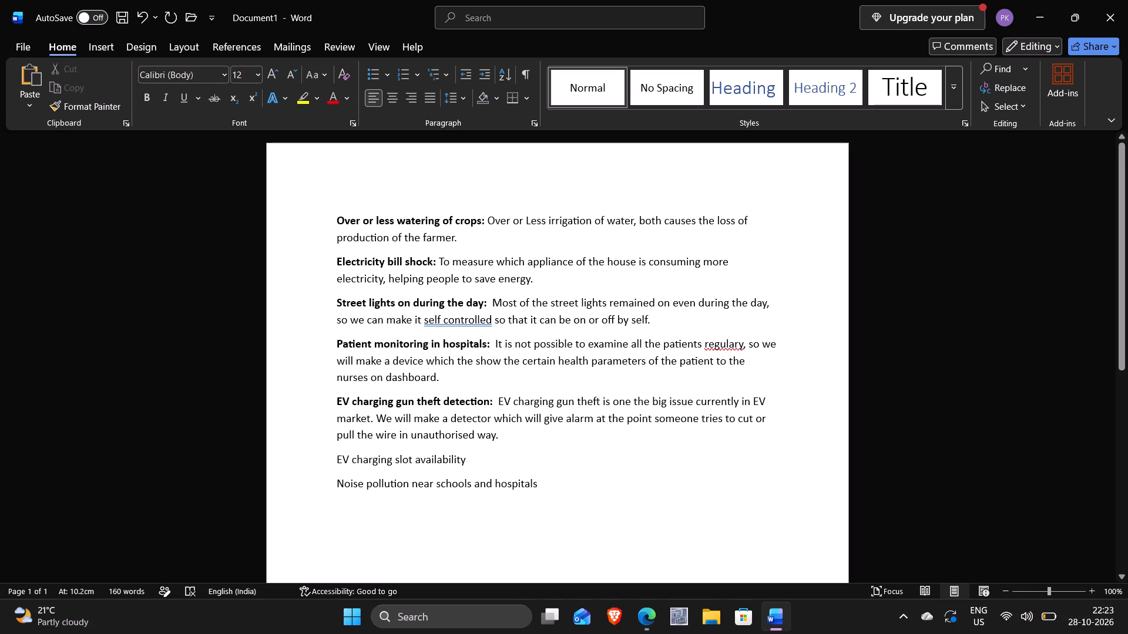
Make the "EV charging slot availability" line bold, add a colon and a space at its end, and switch to non-bold text.
{"action": "left_click_drag", "start_coordinate": [338, 456], "coordinate": [457, 454]}
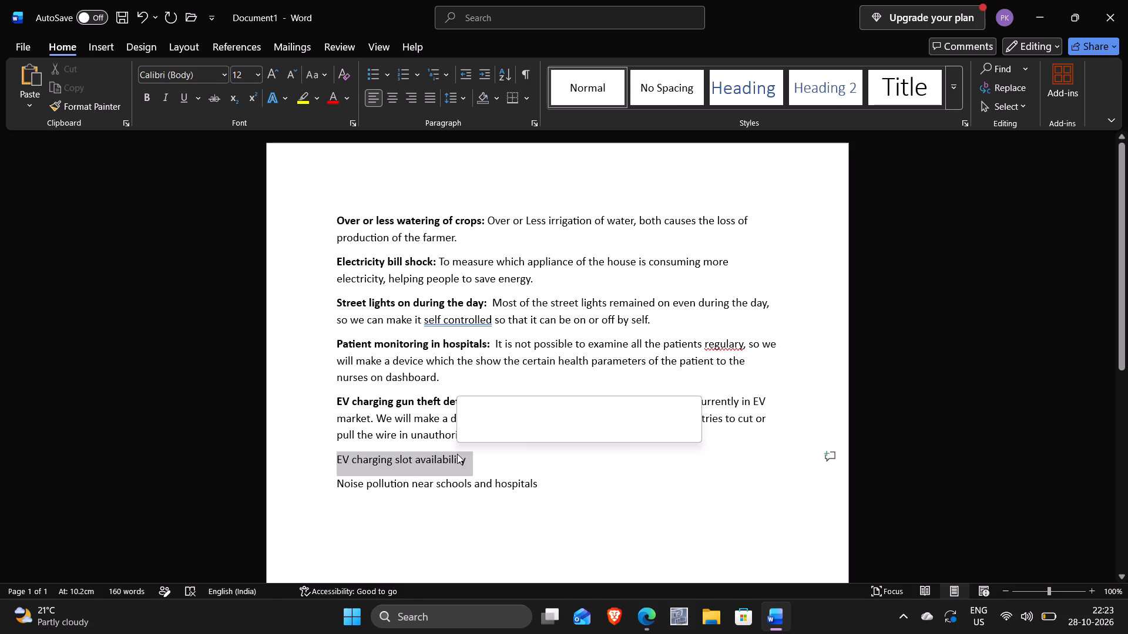
{"action": "key", "text": "ctrl+b"}
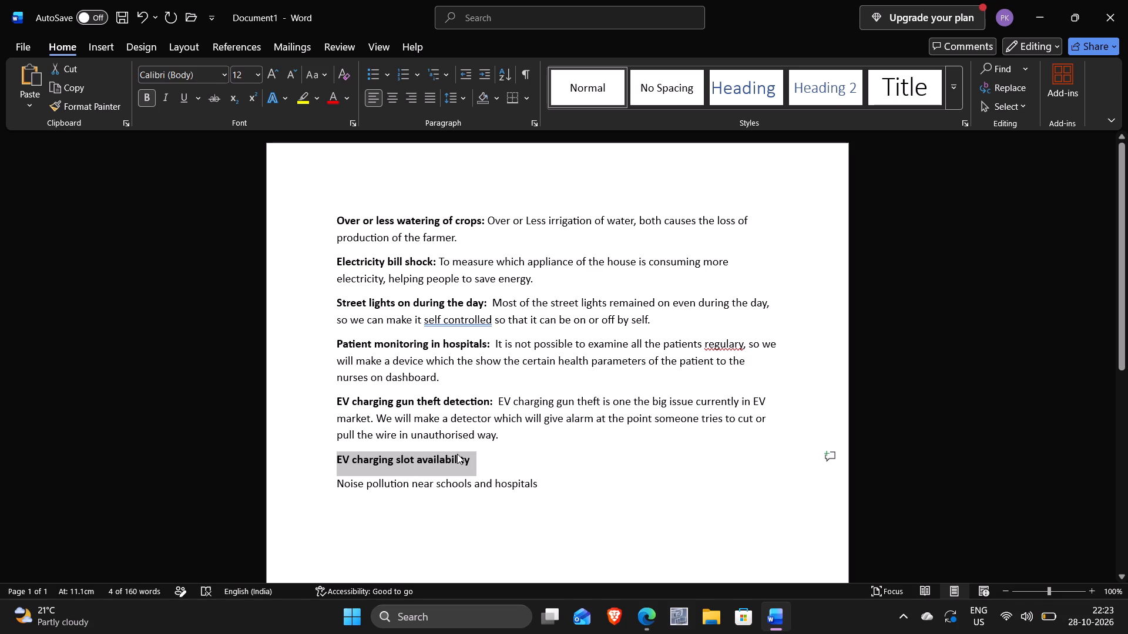
{"action": "left_click", "coordinate": [457, 454]}
{"action": "key", "text": "Right"}
{"action": "key", "text": "Right"}
{"action": "key", "text": "Right"}
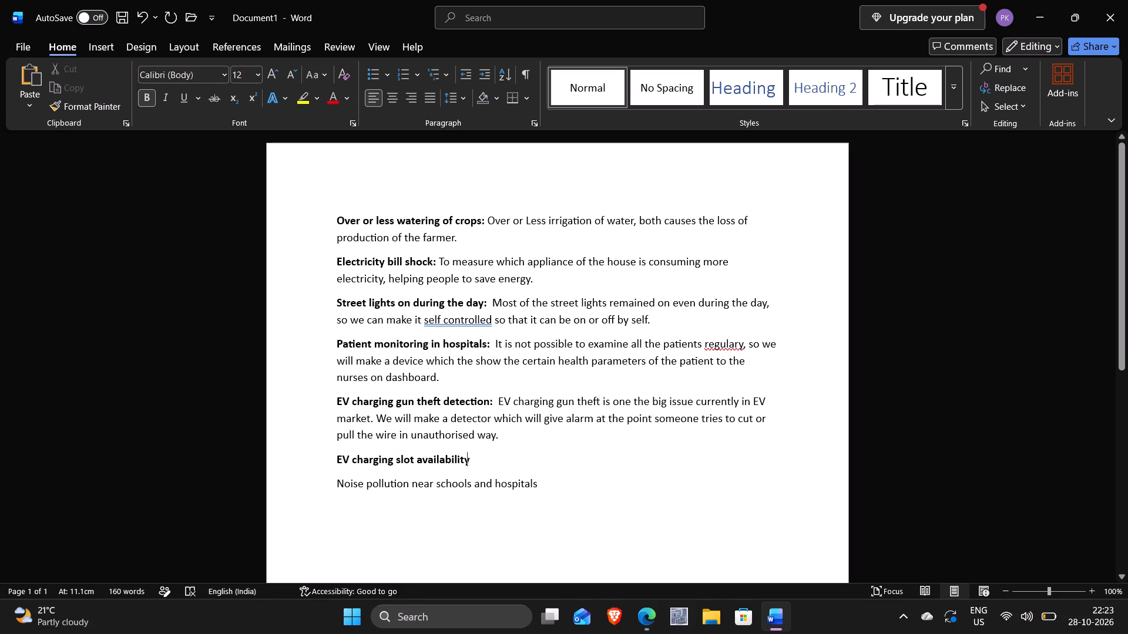
{"action": "type", "text": ":"}
{"action": "key", "text": "space"}
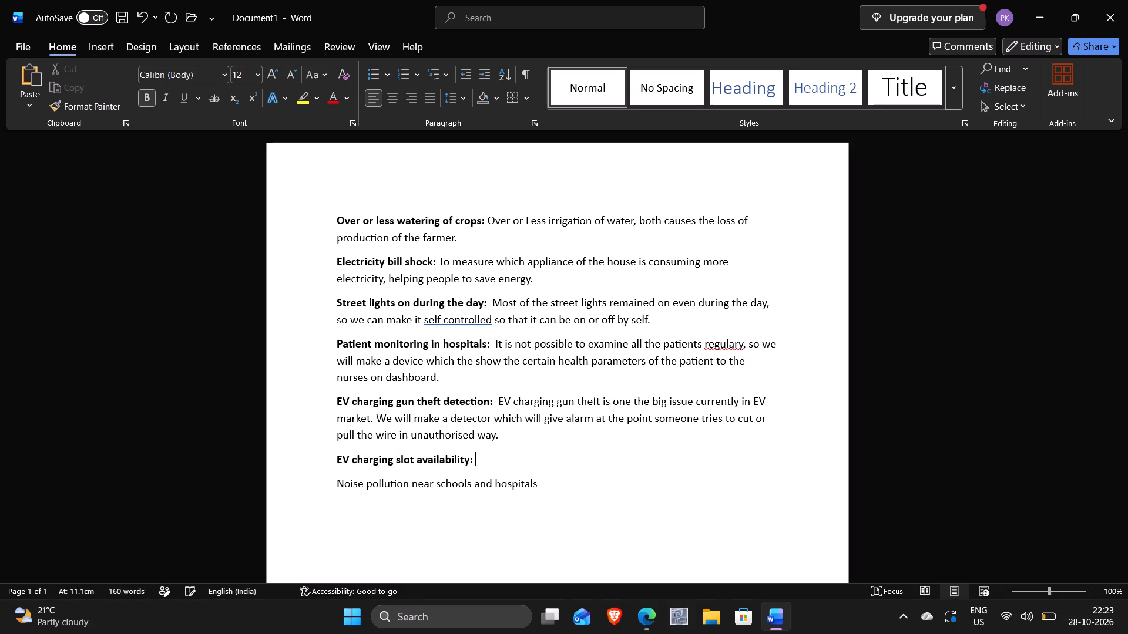
{"action": "key", "text": "ctrl+b"}
{"action": "key", "text": "space"}
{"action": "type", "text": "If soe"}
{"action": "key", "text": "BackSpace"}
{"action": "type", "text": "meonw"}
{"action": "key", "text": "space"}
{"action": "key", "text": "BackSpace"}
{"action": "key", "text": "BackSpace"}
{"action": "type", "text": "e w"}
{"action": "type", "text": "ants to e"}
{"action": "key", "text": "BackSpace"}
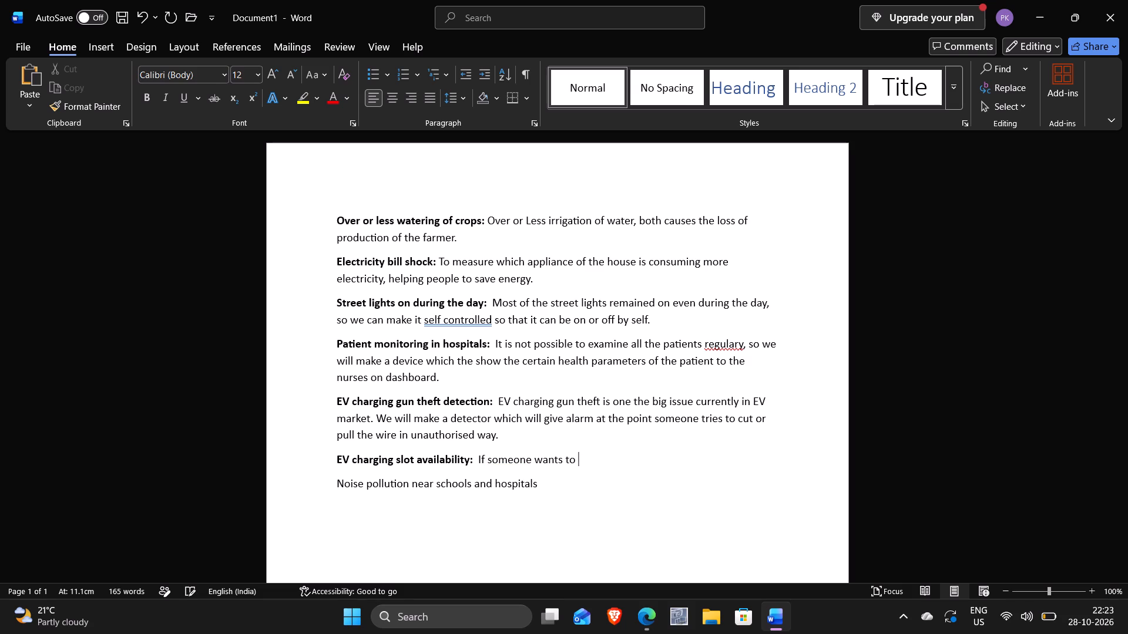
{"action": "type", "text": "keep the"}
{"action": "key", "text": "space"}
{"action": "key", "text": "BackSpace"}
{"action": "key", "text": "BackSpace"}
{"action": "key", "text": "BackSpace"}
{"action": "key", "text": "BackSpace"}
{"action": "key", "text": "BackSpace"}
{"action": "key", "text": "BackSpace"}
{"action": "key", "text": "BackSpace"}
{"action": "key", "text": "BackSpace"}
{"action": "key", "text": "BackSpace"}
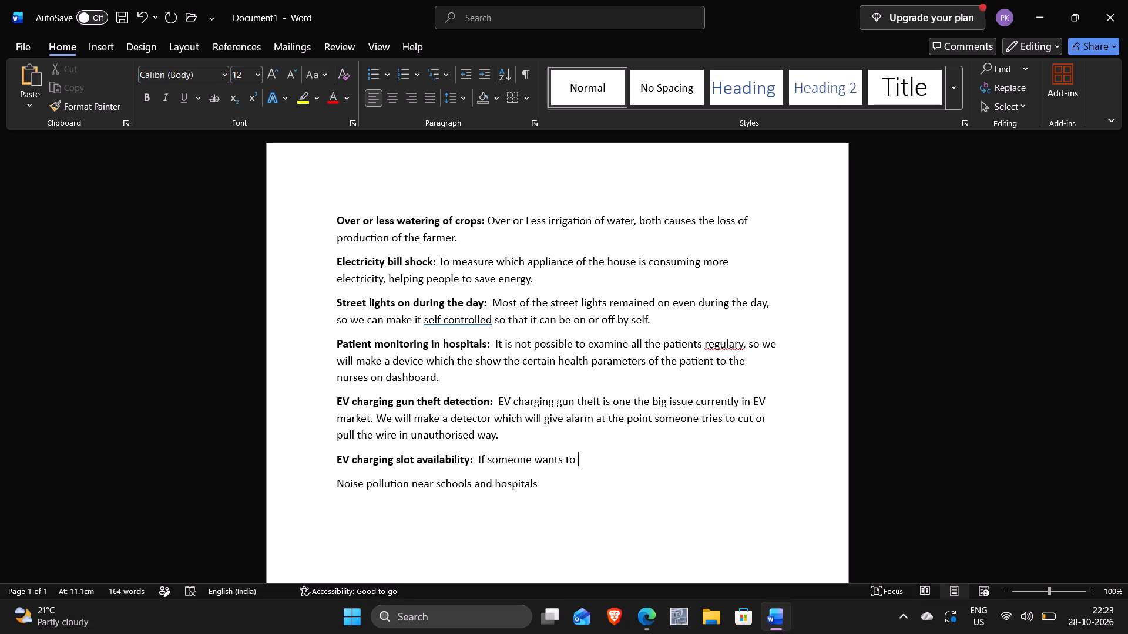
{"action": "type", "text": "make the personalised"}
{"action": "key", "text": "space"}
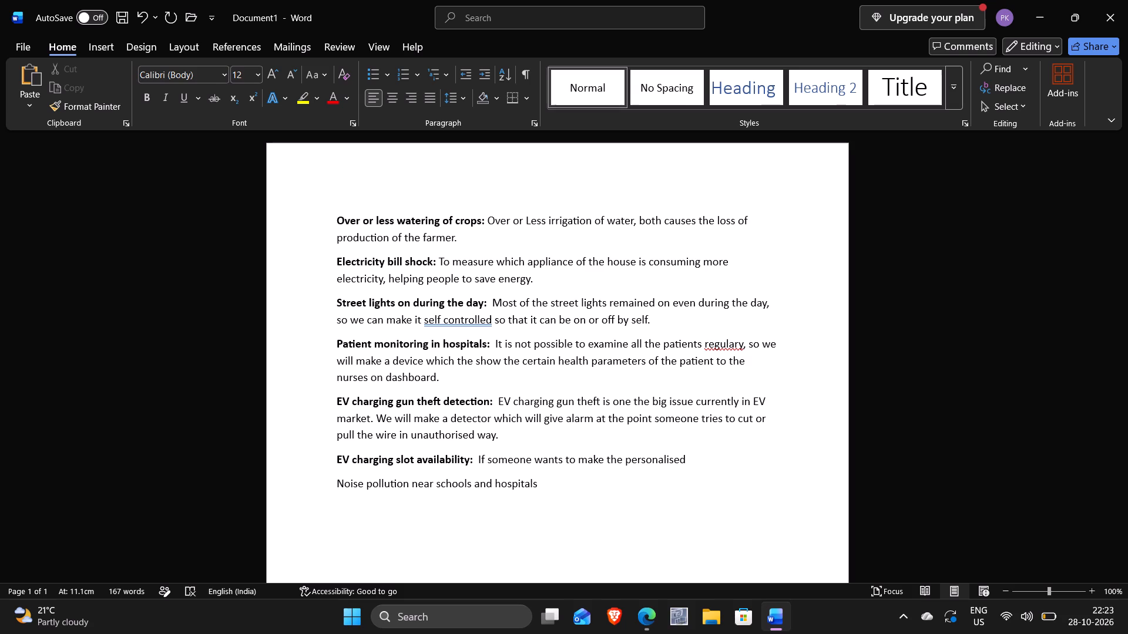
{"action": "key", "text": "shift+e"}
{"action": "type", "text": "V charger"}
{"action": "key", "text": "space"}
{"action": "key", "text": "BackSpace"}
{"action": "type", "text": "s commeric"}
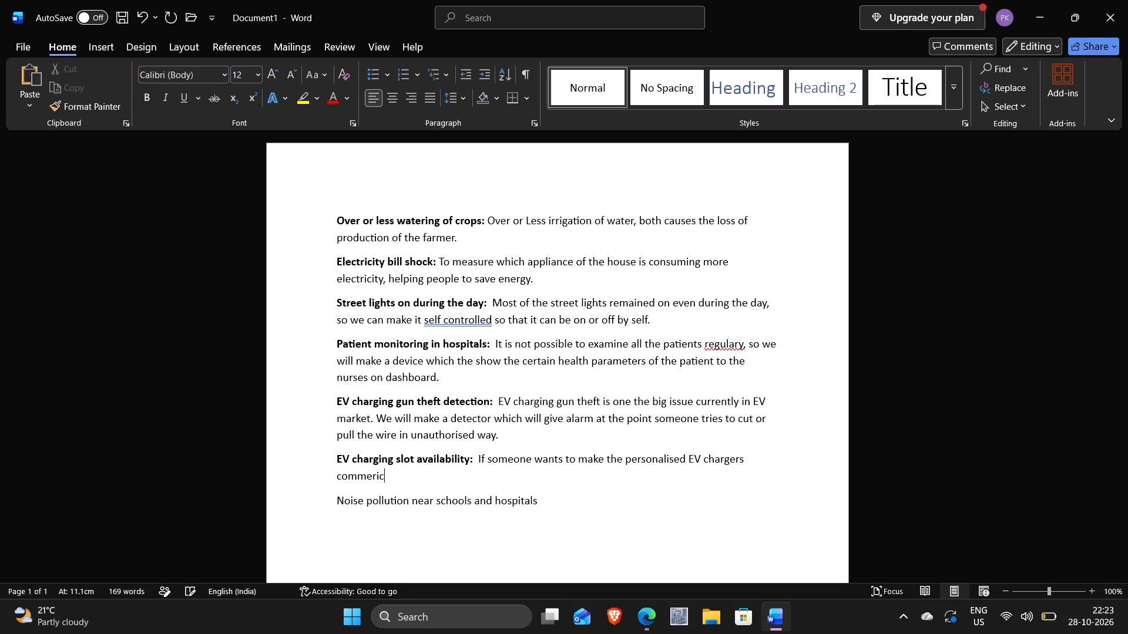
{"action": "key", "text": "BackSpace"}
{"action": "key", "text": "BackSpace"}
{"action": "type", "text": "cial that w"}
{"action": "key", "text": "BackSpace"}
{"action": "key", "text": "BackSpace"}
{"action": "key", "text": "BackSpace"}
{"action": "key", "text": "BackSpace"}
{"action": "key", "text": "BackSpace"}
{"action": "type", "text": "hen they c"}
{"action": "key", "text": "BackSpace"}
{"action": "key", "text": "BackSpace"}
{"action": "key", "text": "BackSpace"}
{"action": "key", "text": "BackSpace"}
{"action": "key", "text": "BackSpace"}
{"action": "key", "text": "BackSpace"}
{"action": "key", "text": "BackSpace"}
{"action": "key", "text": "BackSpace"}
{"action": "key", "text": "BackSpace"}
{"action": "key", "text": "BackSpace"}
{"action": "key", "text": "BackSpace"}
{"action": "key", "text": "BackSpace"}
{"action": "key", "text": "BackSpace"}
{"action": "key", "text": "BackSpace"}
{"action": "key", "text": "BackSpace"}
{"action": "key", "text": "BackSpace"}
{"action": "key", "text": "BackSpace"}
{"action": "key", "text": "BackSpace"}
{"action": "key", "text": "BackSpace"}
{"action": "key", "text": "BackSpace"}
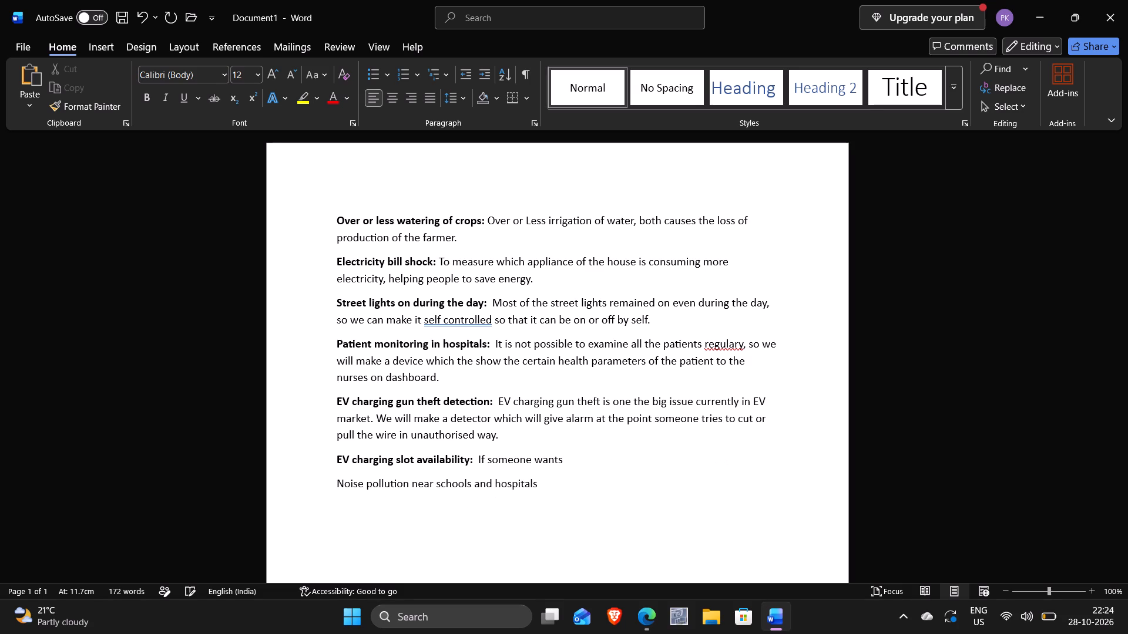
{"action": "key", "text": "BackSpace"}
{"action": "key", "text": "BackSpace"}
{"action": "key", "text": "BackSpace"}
After the EV charging slot availability heading, add "Finding the charging slot is major issue for EV drivers nowadays. So".
{"action": "type", "text": "Finding"}
{"action": "key", "text": "space"}
{"action": "type", "text": "the"}
{"action": "key", "text": "space"}
{"action": "key", "text": "c"}
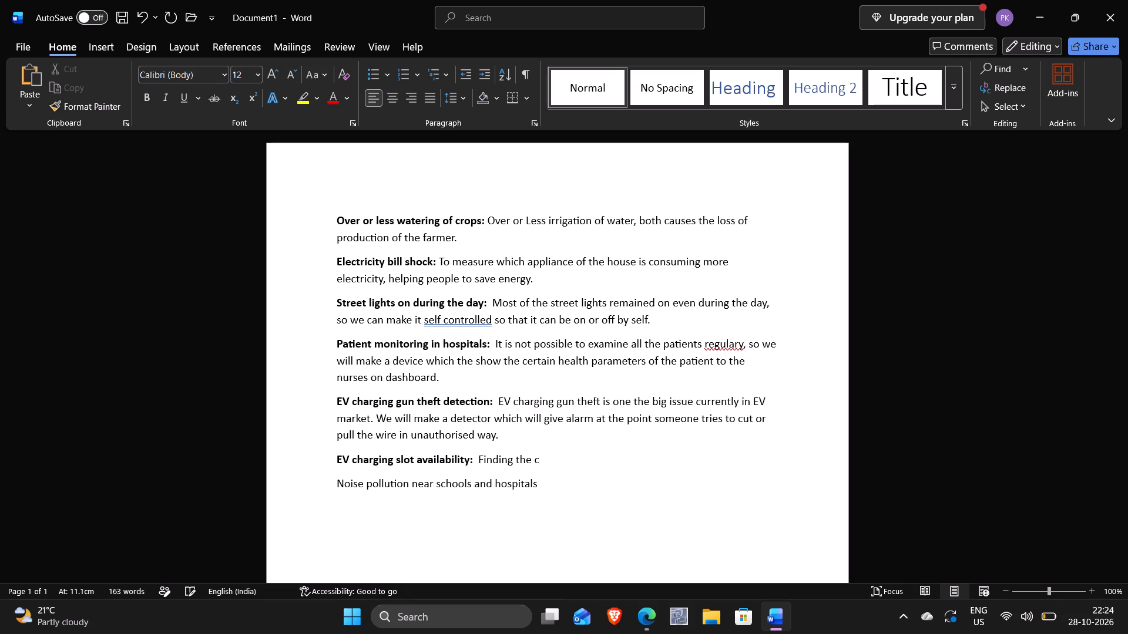
{"action": "type", "text": "harging slot is"}
{"action": "key", "text": "space"}
{"action": "type", "text": "major issur"}
{"action": "key", "text": "BackSpace"}
{"action": "type", "text": "e for"}
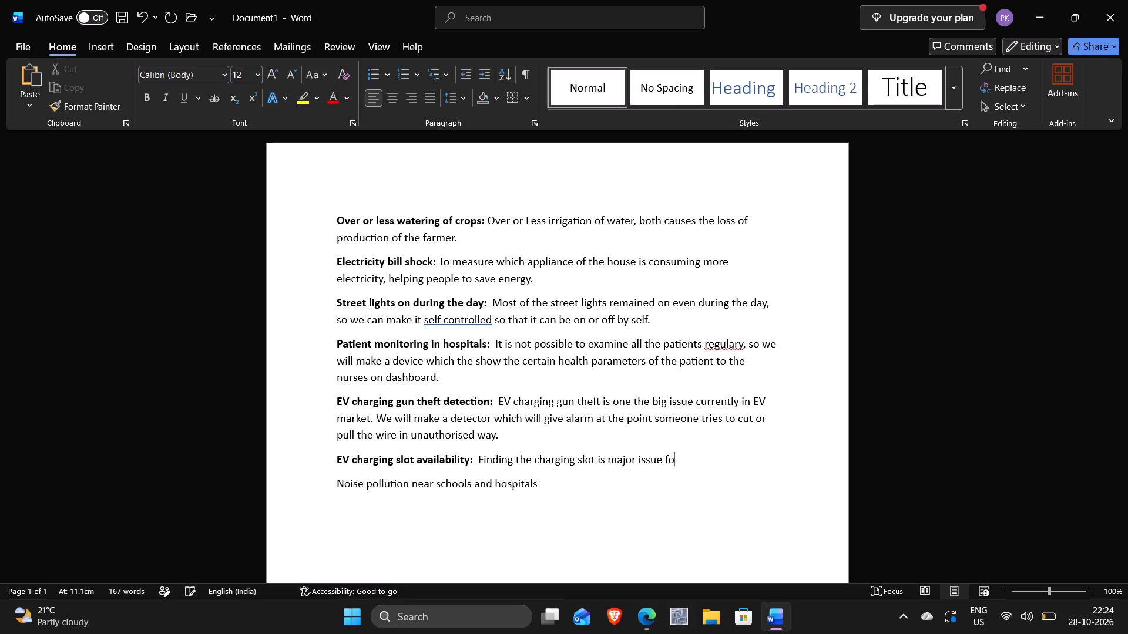
{"action": "key", "text": "space"}
{"action": "type", "text": "EV drivers"}
{"action": "key", "text": "space"}
{"action": "type", "text": "now"}
{"action": "type", "text": "adays. so"}
Continue the description with "we will make a device that will detect whether the charging slot is in use or free to use whose data will".
{"action": "key", "text": "space"}
{"action": "type", "text": "we will make a device that e"}
{"action": "key", "text": "BackSpace"}
{"action": "type", "text": "will detect whetehr t"}
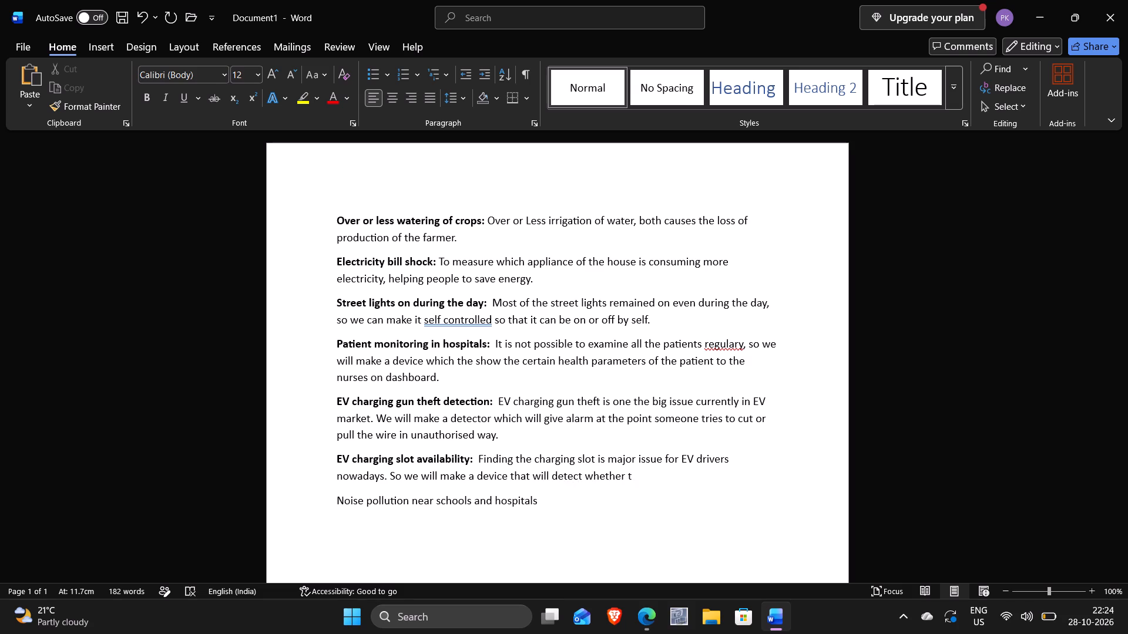
{"action": "type", "text": "he charging slot is o"}
{"action": "key", "text": "BackSpace"}
{"action": "type", "text": "in use of"}
{"action": "key", "text": "space"}
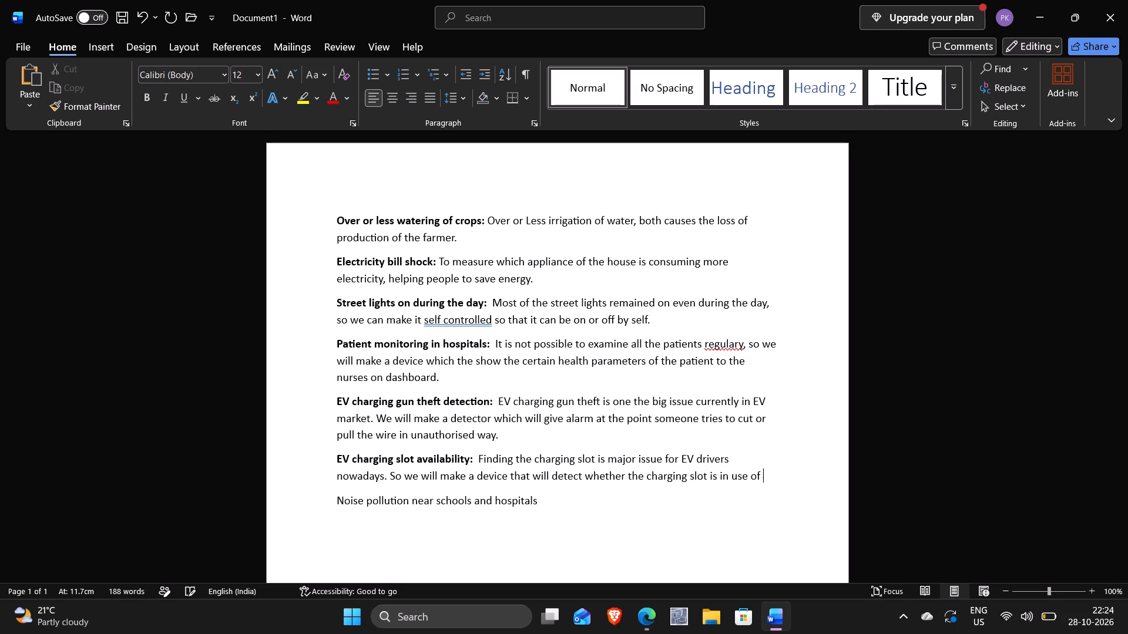
{"action": "key", "text": "BackSpace"}
{"action": "key", "text": "BackSpace"}
{"action": "type", "text": "r free to use whose data will sjow"}
Complete the charging slot availability description with "be shown on specific app.".
{"action": "key", "text": "space"}
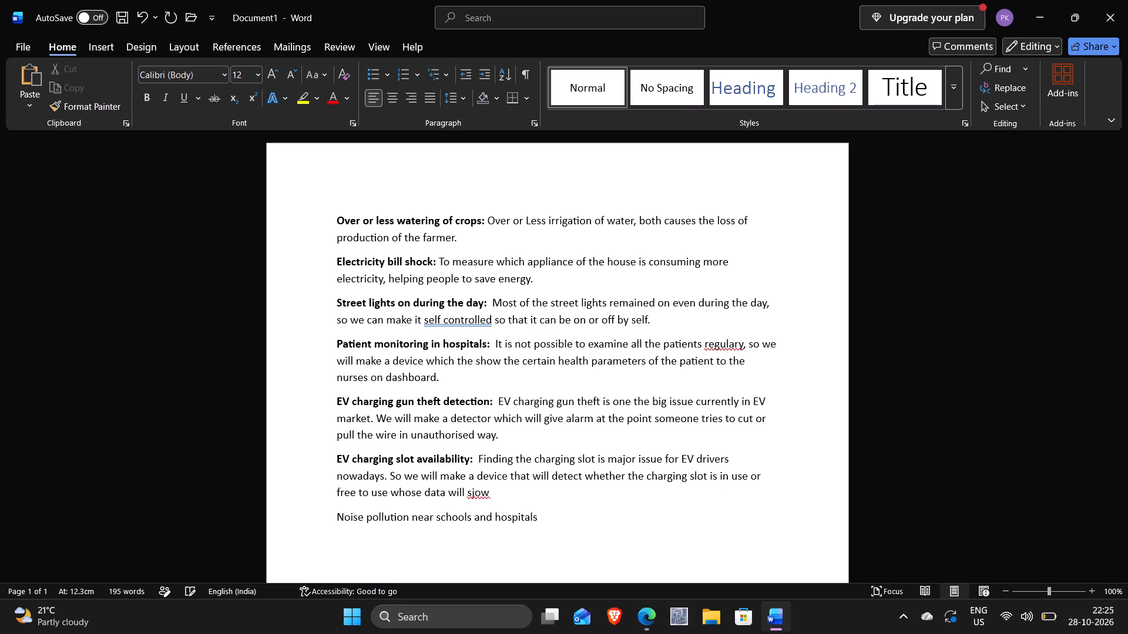
{"action": "key", "text": "BackSpace"}
{"action": "key", "text": "BackSpace"}
{"action": "key", "text": "BackSpace"}
{"action": "key", "text": "BackSpace"}
{"action": "key", "text": "BackSpace"}
{"action": "type", "text": "be shown on specia"}
{"action": "key", "text": "BackSpace"}
{"action": "type", "text": "fic app."}
{"action": "key", "text": "space"}
Make the "Noise pollution near schools and hospitals" line bold, add a colon and a space at its end, and switch to non-bold text.
{"action": "scroll", "coordinate": [383, 498], "scroll_direction": "down", "scroll_amount": 1}
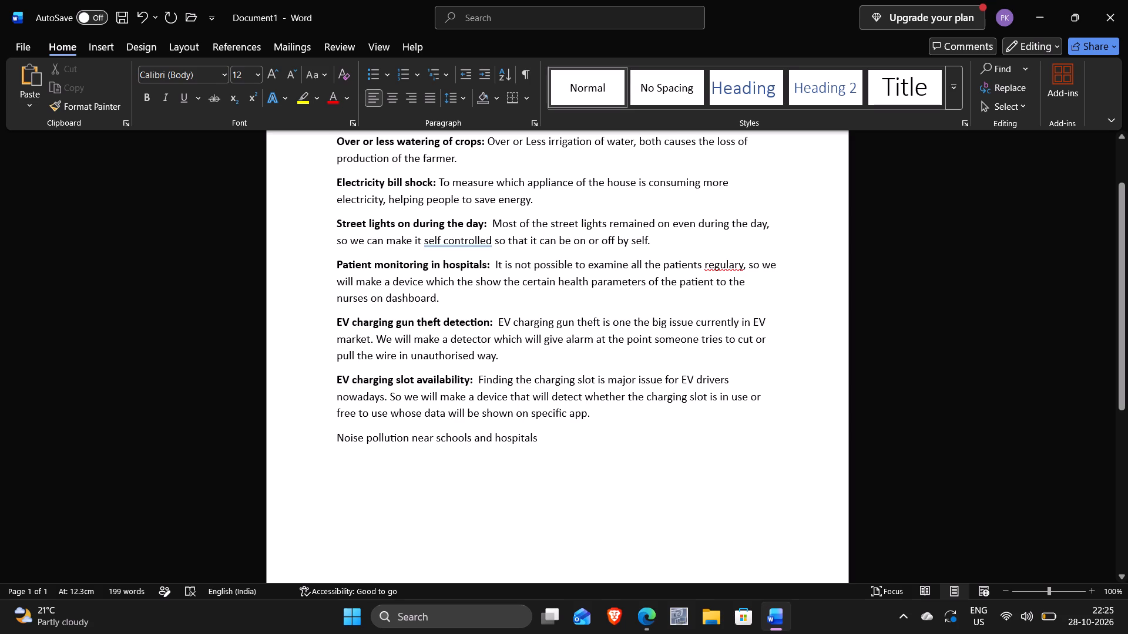
{"action": "left_click_drag", "start_coordinate": [337, 438], "coordinate": [533, 441]}
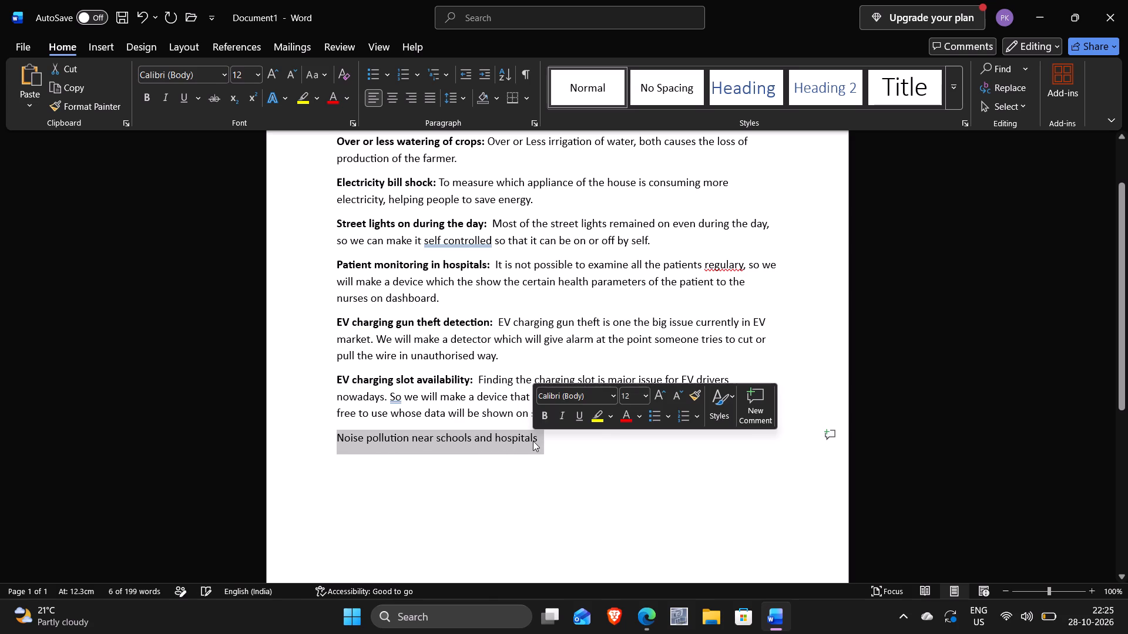
{"action": "left_click", "coordinate": [545, 408]}
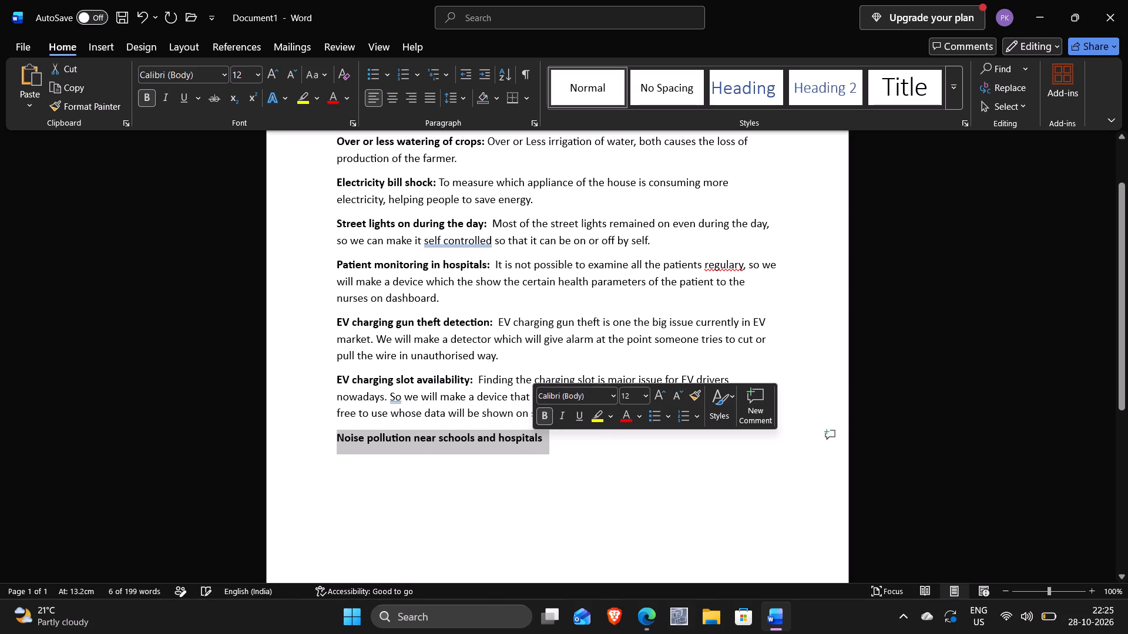
{"action": "left_click", "coordinate": [568, 461]}
{"action": "left_click", "coordinate": [568, 461]}
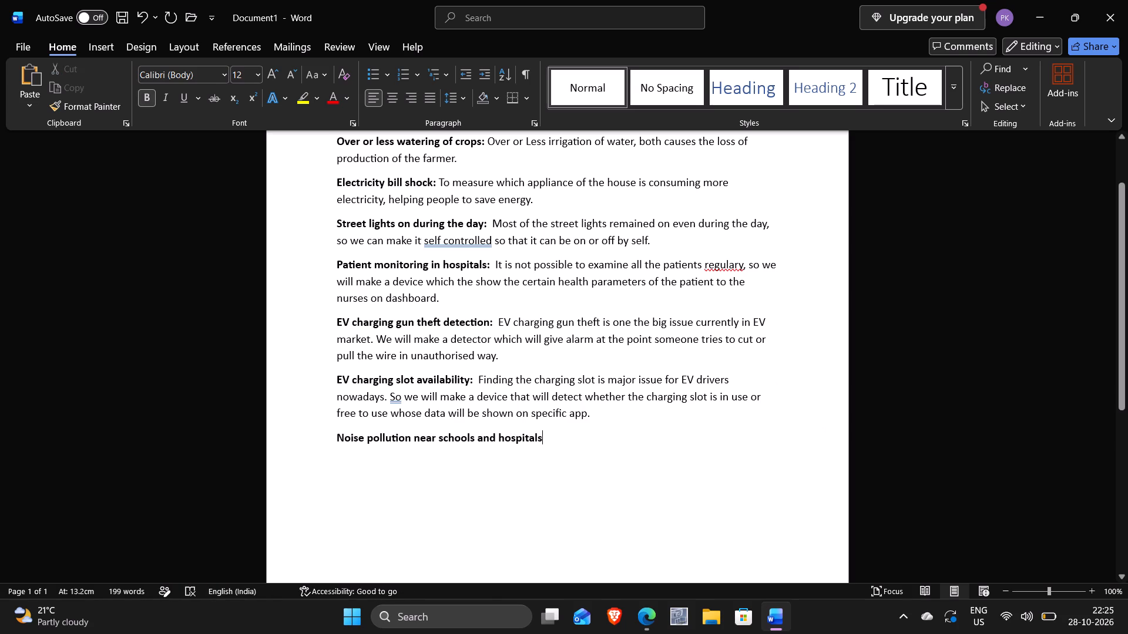
{"action": "type", "text": ":"}
{"action": "key", "text": "space"}
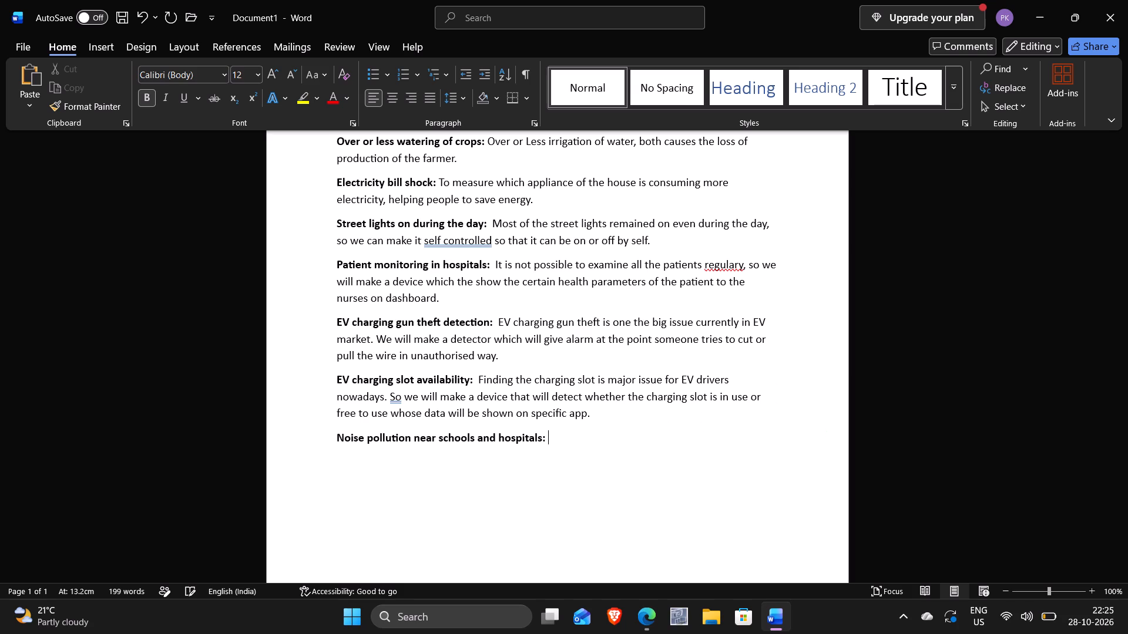
{"action": "key", "text": "ctrl+b"}
{"action": "key", "text": "space"}
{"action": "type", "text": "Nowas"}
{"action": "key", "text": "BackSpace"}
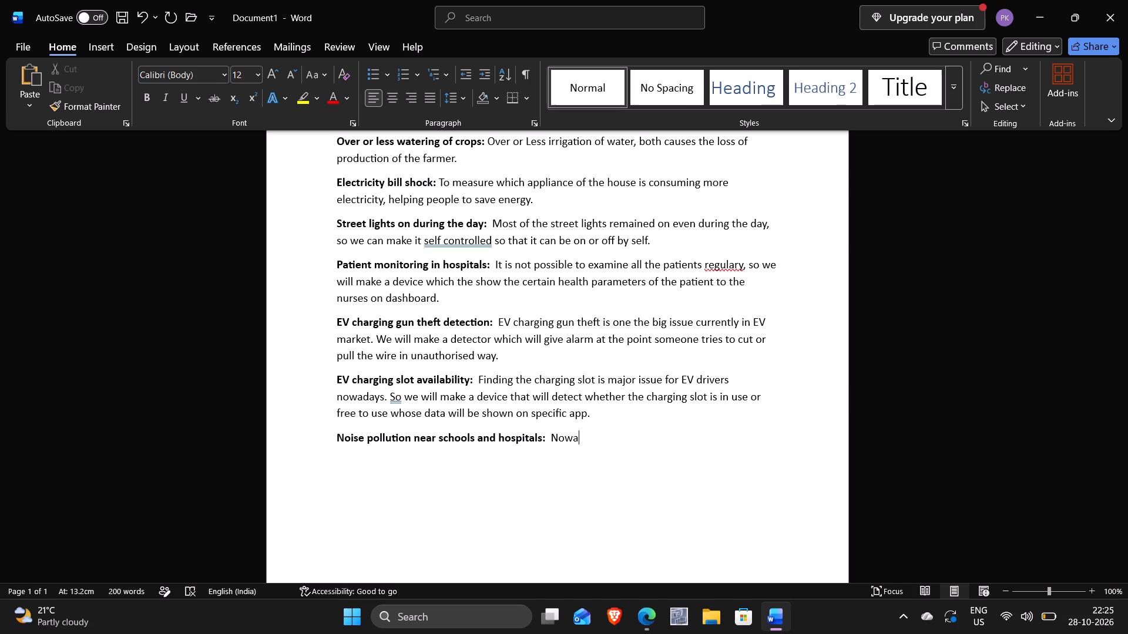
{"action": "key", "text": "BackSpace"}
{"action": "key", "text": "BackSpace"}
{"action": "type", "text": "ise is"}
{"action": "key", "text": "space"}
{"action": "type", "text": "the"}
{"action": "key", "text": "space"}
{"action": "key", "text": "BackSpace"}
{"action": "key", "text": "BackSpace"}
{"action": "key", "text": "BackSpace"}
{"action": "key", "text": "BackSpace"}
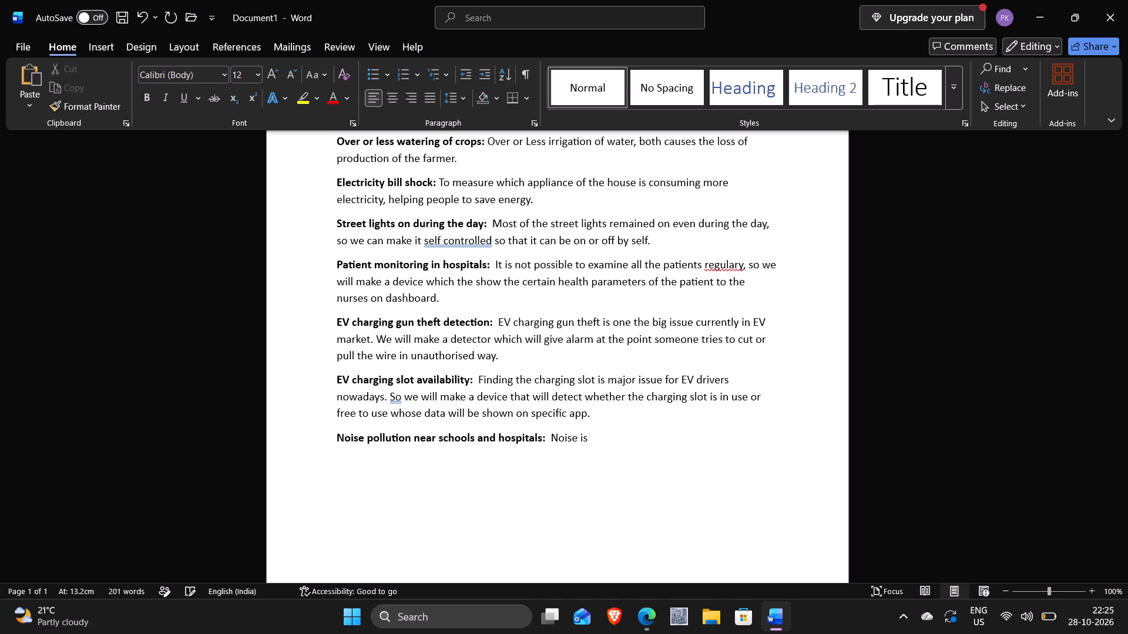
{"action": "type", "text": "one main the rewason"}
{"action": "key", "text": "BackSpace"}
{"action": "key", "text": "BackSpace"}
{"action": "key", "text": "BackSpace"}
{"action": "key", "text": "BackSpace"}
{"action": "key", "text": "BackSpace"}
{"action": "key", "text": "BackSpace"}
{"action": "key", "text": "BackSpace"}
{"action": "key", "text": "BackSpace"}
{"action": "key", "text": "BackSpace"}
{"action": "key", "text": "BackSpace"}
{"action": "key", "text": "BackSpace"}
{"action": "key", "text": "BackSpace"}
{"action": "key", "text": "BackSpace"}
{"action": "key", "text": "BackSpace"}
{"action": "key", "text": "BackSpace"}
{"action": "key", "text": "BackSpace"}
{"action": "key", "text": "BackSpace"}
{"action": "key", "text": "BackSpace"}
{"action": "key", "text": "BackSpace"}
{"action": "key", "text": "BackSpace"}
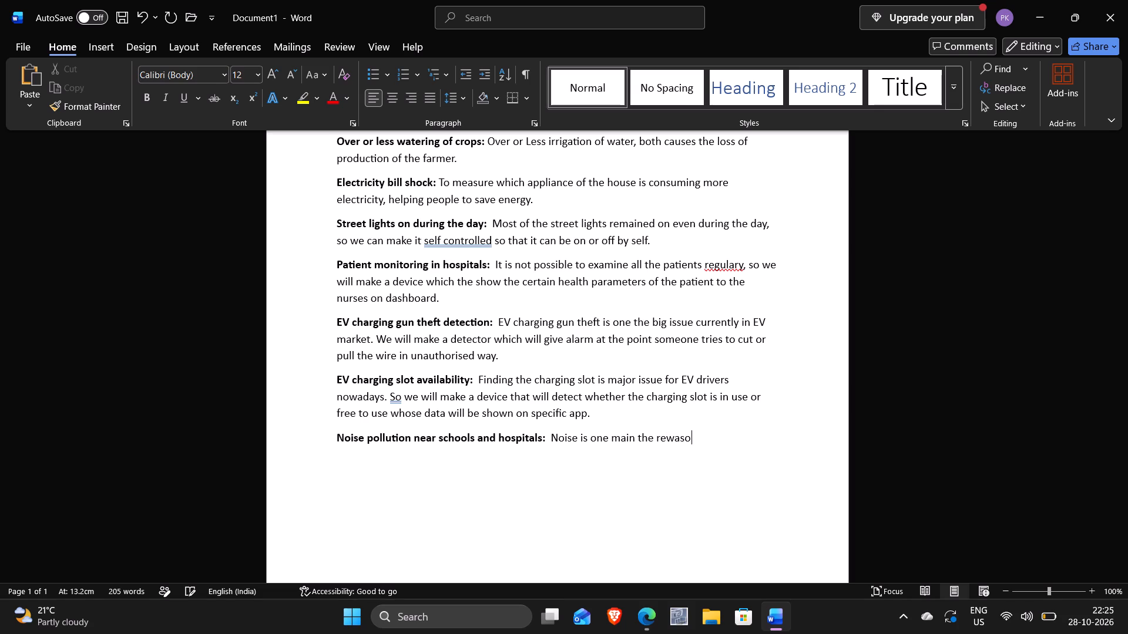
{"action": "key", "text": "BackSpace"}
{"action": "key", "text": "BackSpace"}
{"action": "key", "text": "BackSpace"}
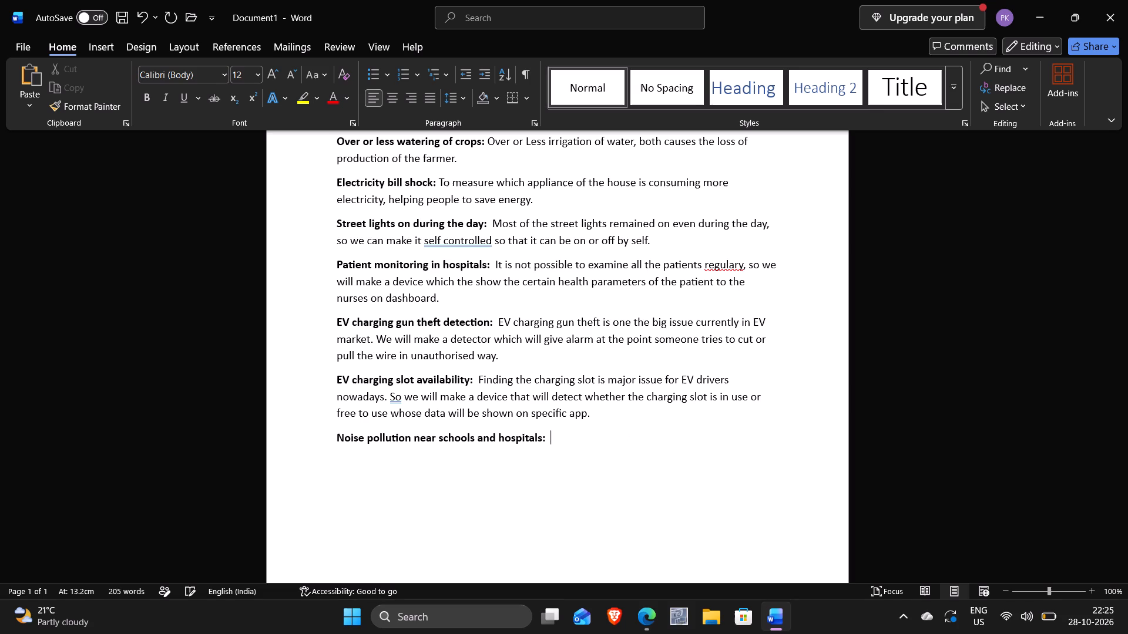
Start the noise pollution description with "Causing heavy noise near school or hospital can".
{"action": "type", "text": "Causing"}
{"action": "key", "text": "space"}
{"action": "type", "text": "hec"}
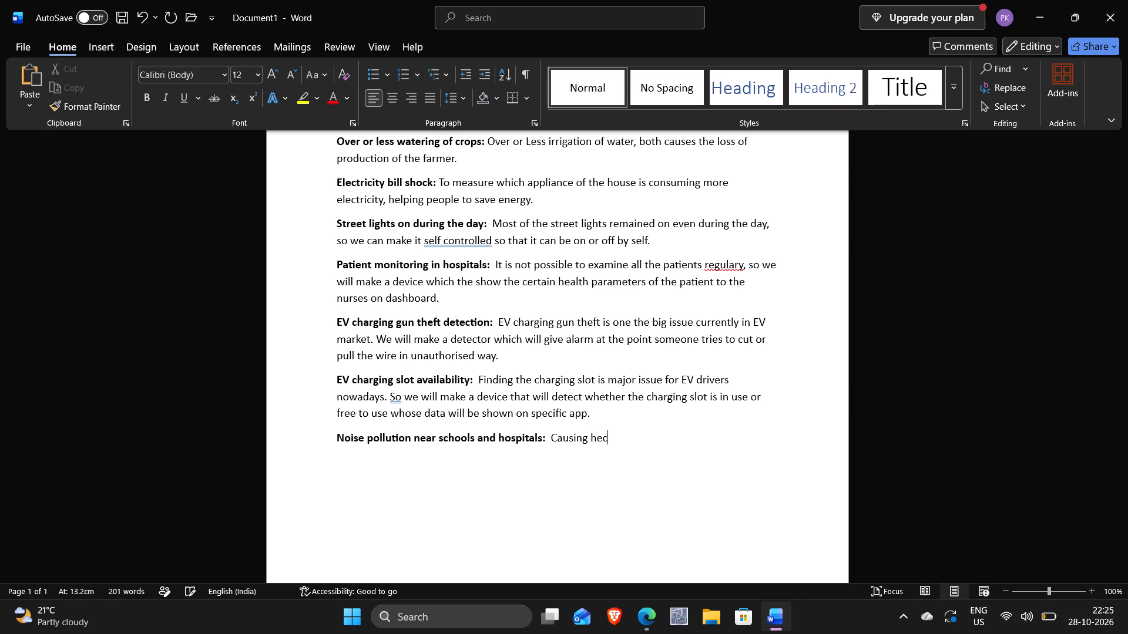
{"action": "key", "text": "BackSpace"}
{"action": "type", "text": "vy n"}
{"action": "key", "text": "BackSpace"}
{"action": "key", "text": "BackSpace"}
{"action": "key", "text": "BackSpace"}
{"action": "key", "text": "BackSpace"}
{"action": "type", "text": "avy o"}
{"action": "key", "text": "BackSpace"}
{"action": "type", "text": "noise near school a"}
{"action": "key", "text": "BackSpace"}
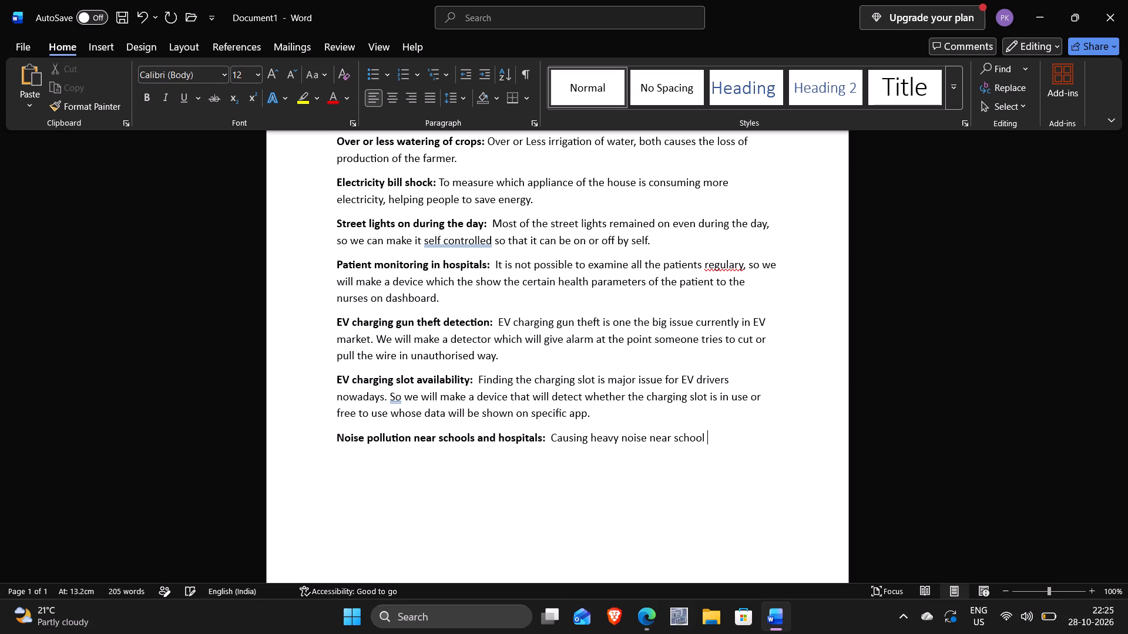
{"action": "type", "text": "of h"}
{"action": "key", "text": "BackSpace"}
{"action": "key", "text": "BackSpace"}
{"action": "key", "text": "BackSpace"}
{"action": "type", "text": "r hospo"}
{"action": "key", "text": "BackSpace"}
{"action": "type", "text": "ital can"}
{"action": "key", "text": "space"}
Continue the noise pollution description with "harm the people in school or hospitals".
{"action": "type", "text": "harm the pe"}
{"action": "type", "text": "ople"}
{"action": "key", "text": "space"}
{"action": "type", "text": "in scholl a"}
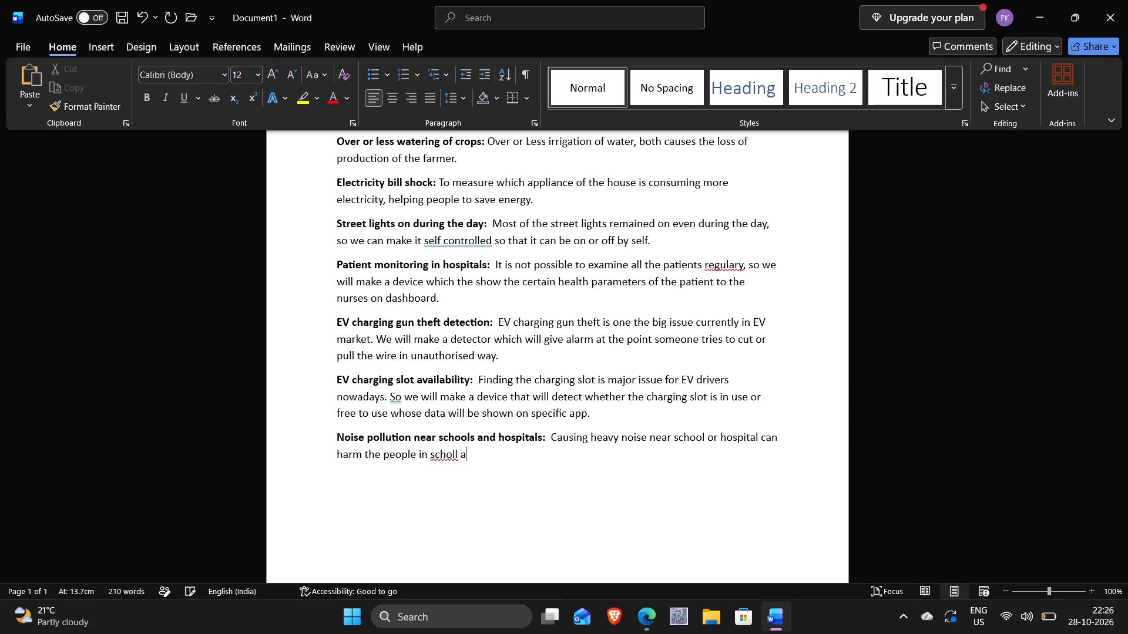
{"action": "key", "text": "BackSpace"}
{"action": "key", "text": "BackSpace"}
{"action": "key", "text": "BackSpace"}
{"action": "key", "text": "BackSpace"}
{"action": "type", "text": "ol aor h"}
{"action": "key", "text": "BackSpace"}
{"action": "key", "text": "BackSpace"}
{"action": "key", "text": "BackSpace"}
{"action": "key", "text": "BackSpace"}
{"action": "key", "text": "BackSpace"}
{"action": "type", "text": "or hospitals"}
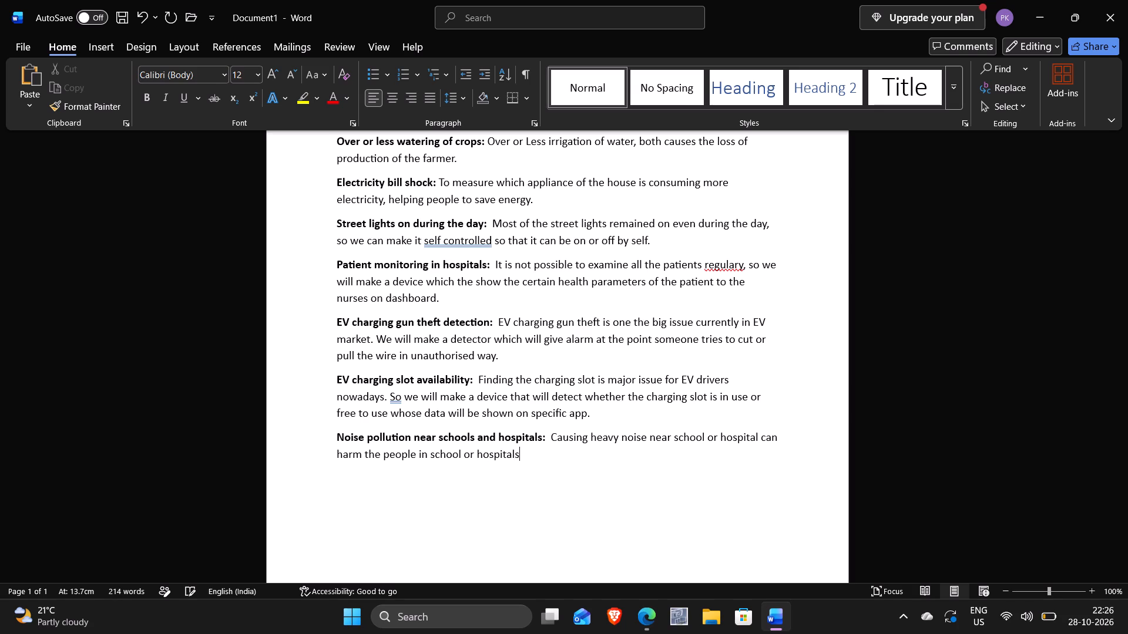
Complete the noise pollution description with ". So we will make a device that will measure the noise level at a certain places.".
{"action": "type", "text": ". so we will make a device that will"}
{"action": "key", "text": "space"}
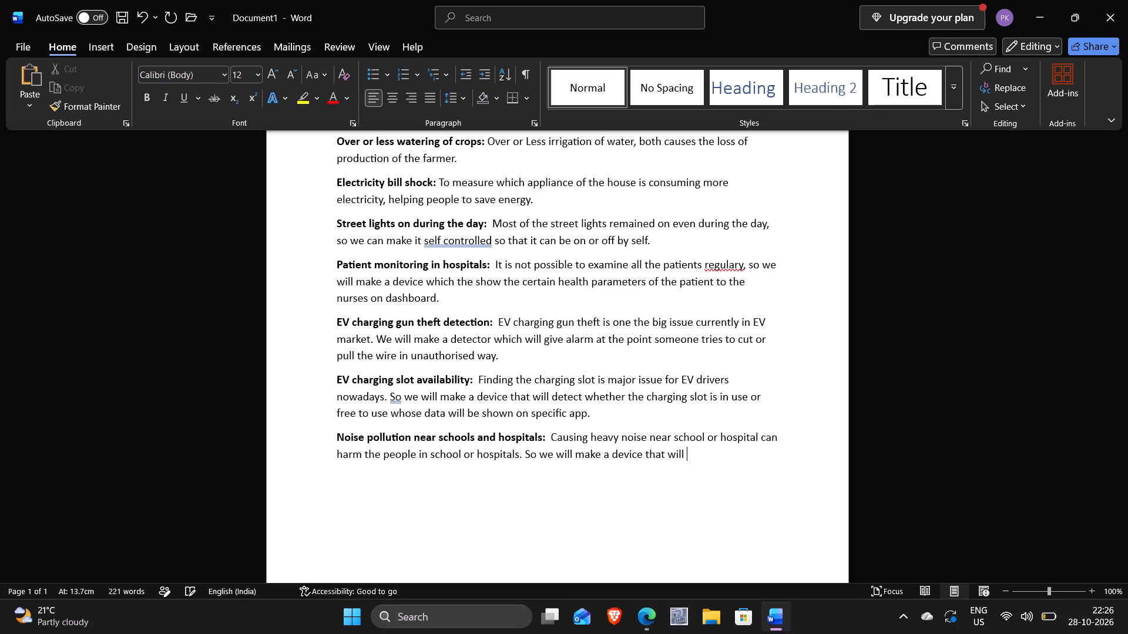
{"action": "type", "text": "measue"}
{"action": "key", "text": "BackSpace"}
{"action": "type", "text": "re the"}
{"action": "key", "text": "space"}
{"action": "type", "text": "noise level"}
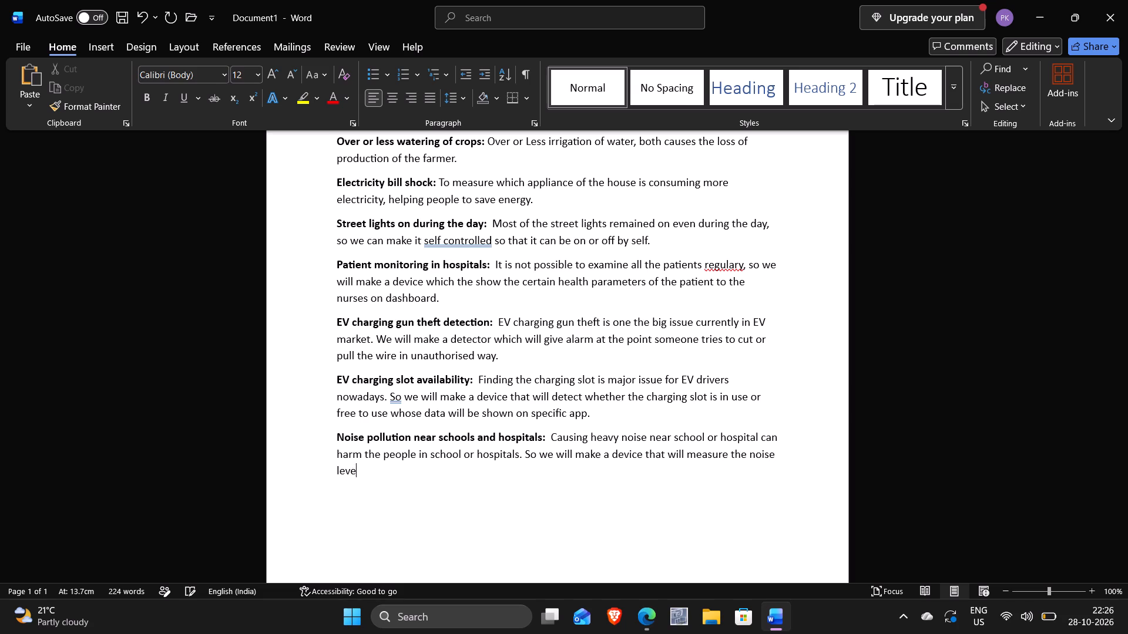
{"action": "key", "text": "space"}
{"action": "type", "text": "ata"}
{"action": "key", "text": "BackSpace"}
{"action": "key", "text": "space"}
{"action": "type", "text": "a cet"}
{"action": "key", "text": "BackSpace"}
{"action": "type", "text": "rtain places."}
{"action": "key", "text": "space"}
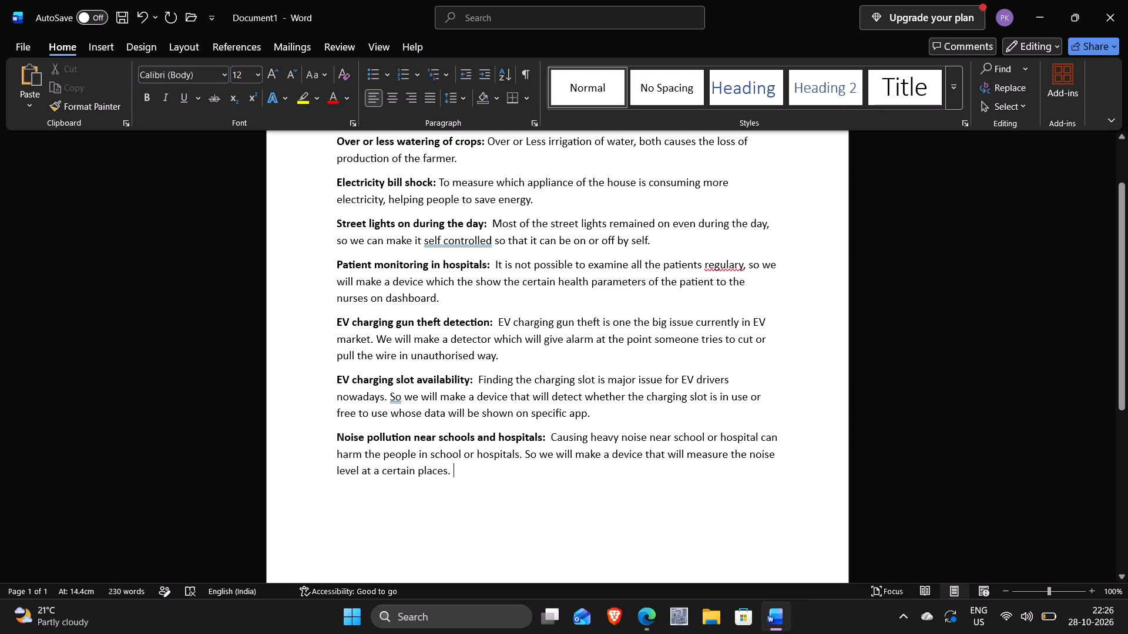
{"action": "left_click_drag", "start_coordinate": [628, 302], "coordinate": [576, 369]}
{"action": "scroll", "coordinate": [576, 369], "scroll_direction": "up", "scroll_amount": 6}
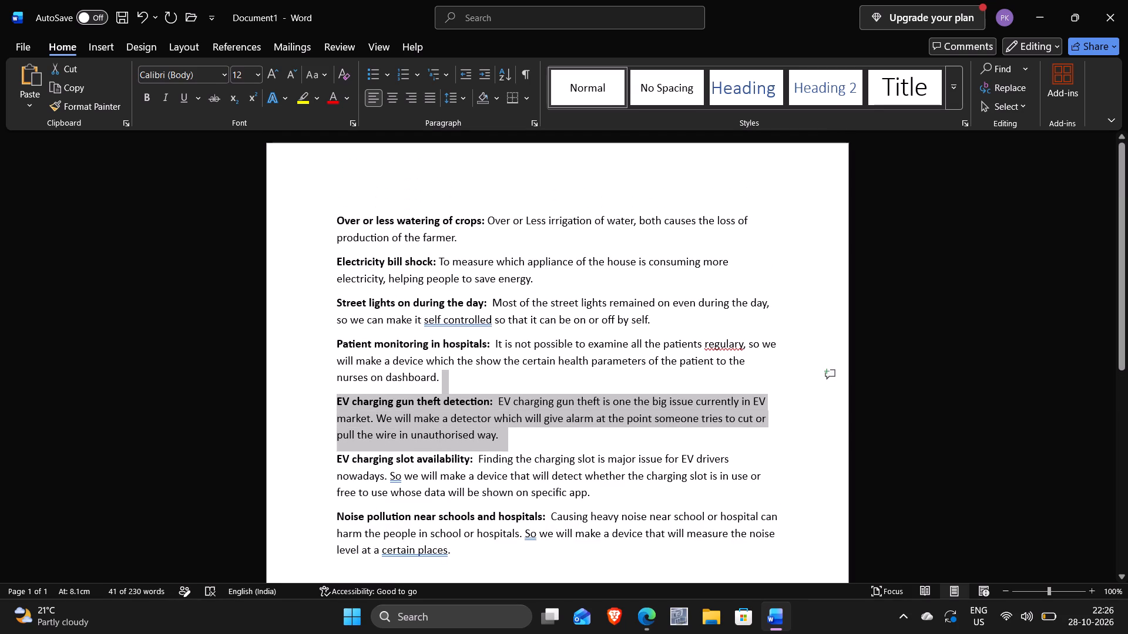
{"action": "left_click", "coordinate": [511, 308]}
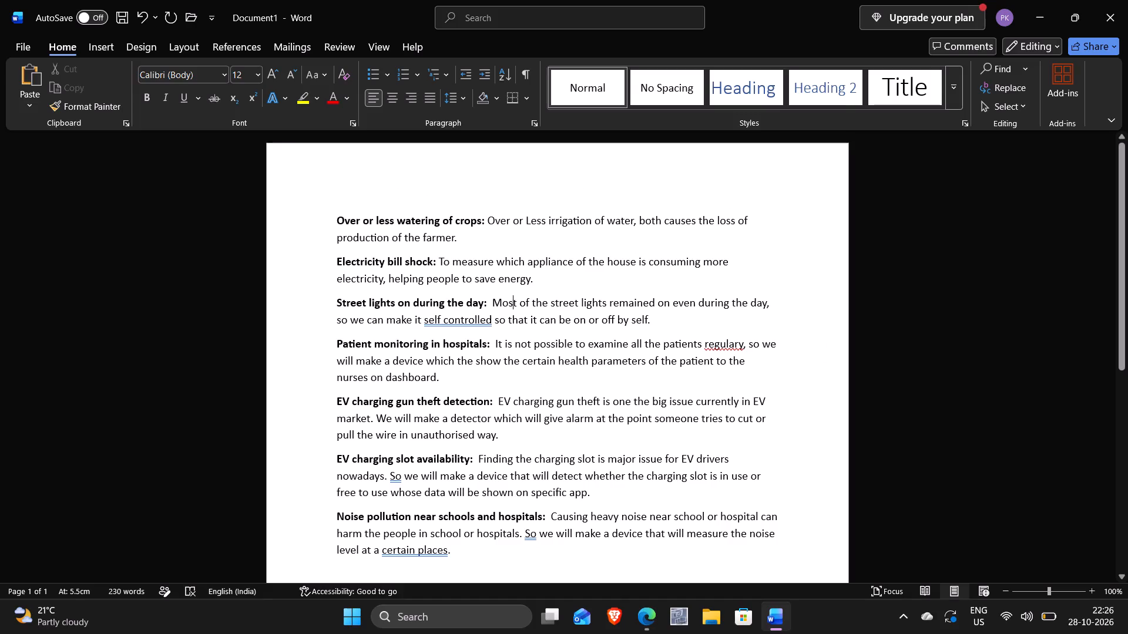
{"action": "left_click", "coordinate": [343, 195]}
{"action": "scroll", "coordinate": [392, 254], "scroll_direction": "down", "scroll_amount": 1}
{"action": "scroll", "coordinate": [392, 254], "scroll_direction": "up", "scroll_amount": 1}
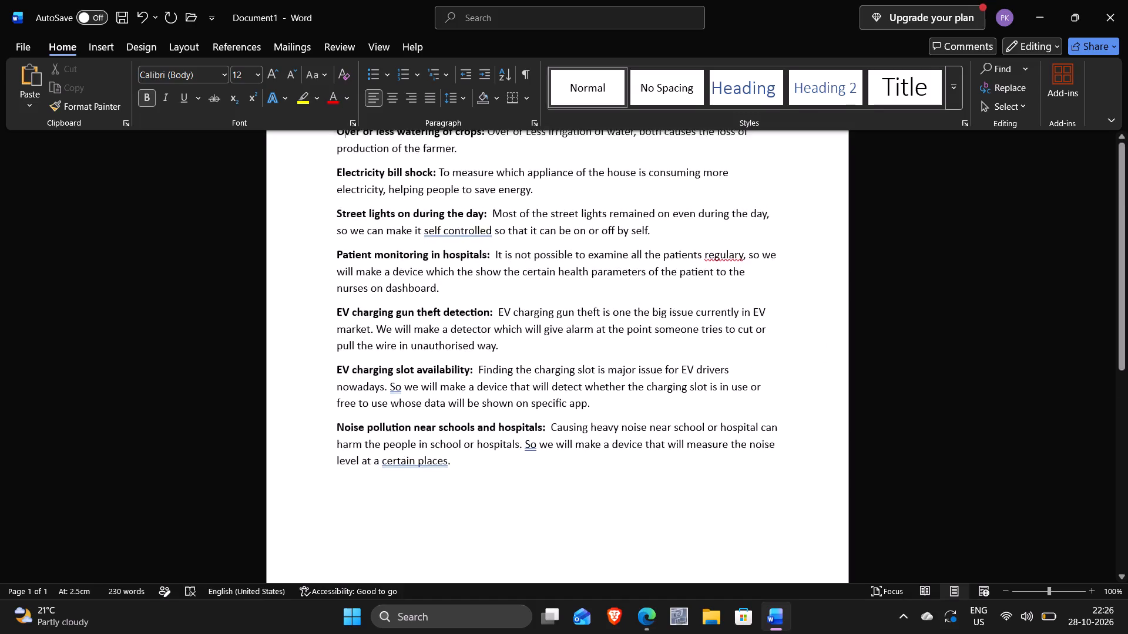
Save the document as a PDF named "problem statements" in the Downloads folder.
{"action": "left_click", "coordinate": [19, 48]}
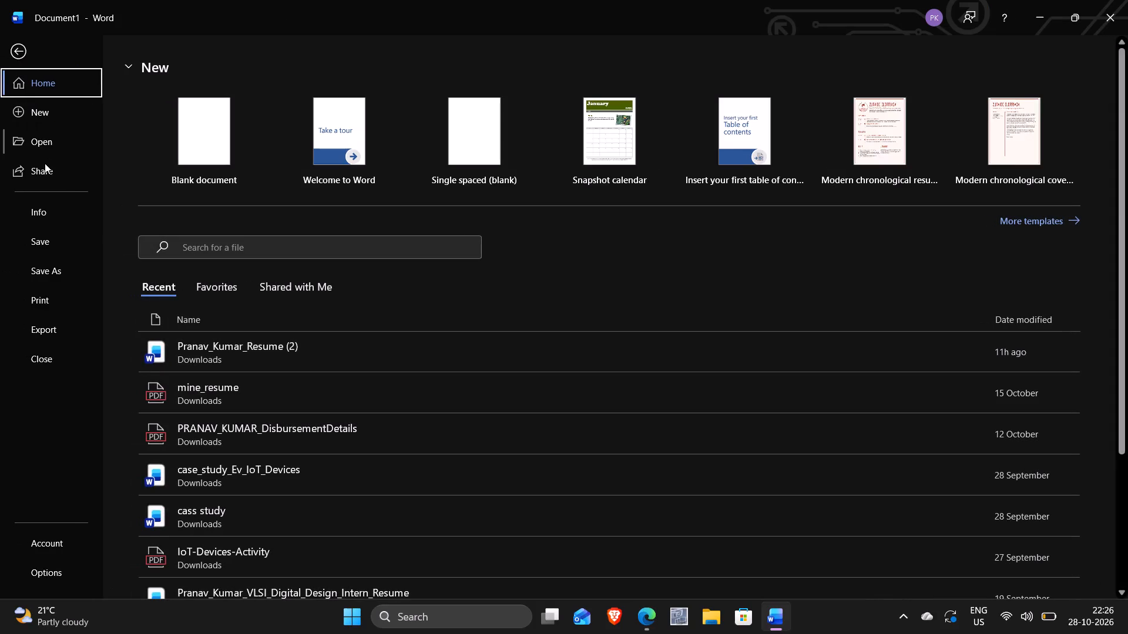
{"action": "left_click", "coordinate": [53, 267]}
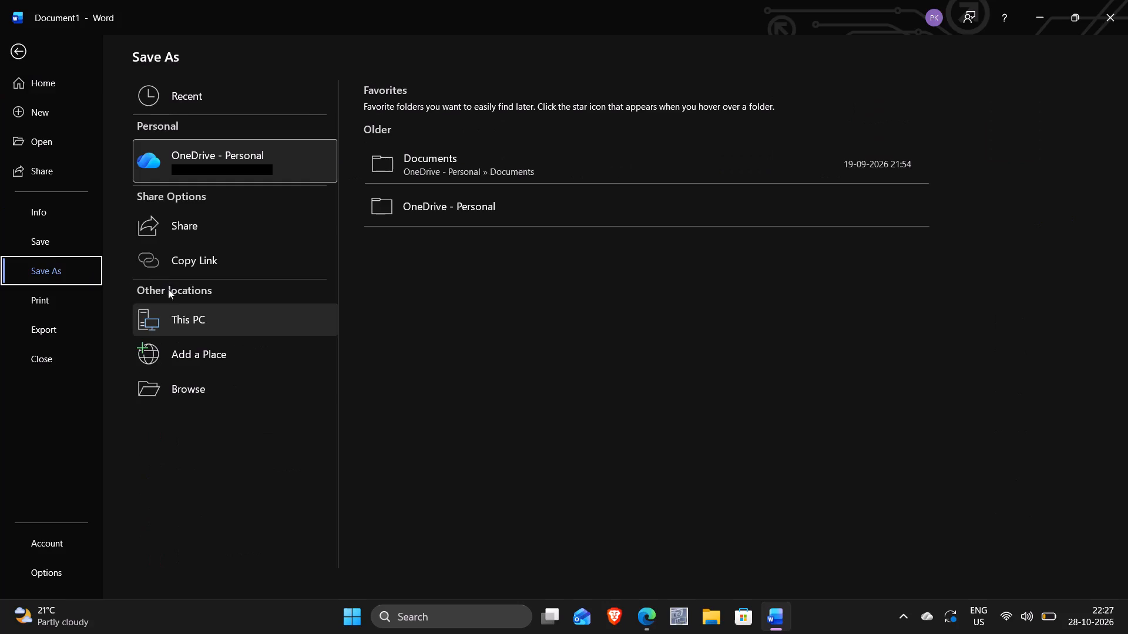
{"action": "left_click", "coordinate": [198, 306]}
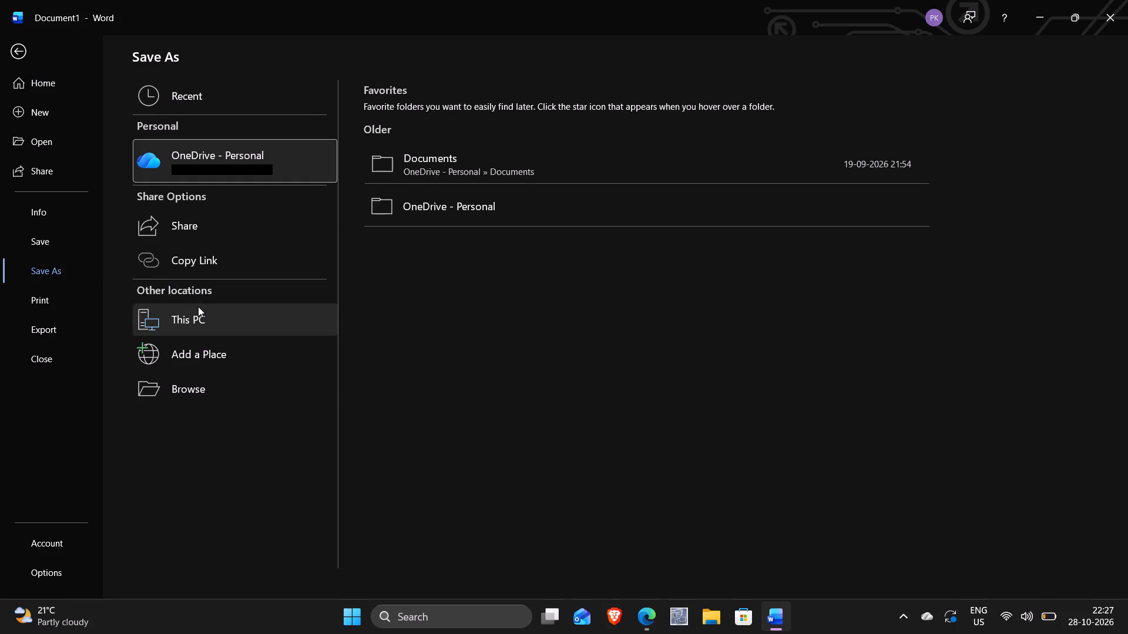
{"action": "left_click", "coordinate": [406, 153]}
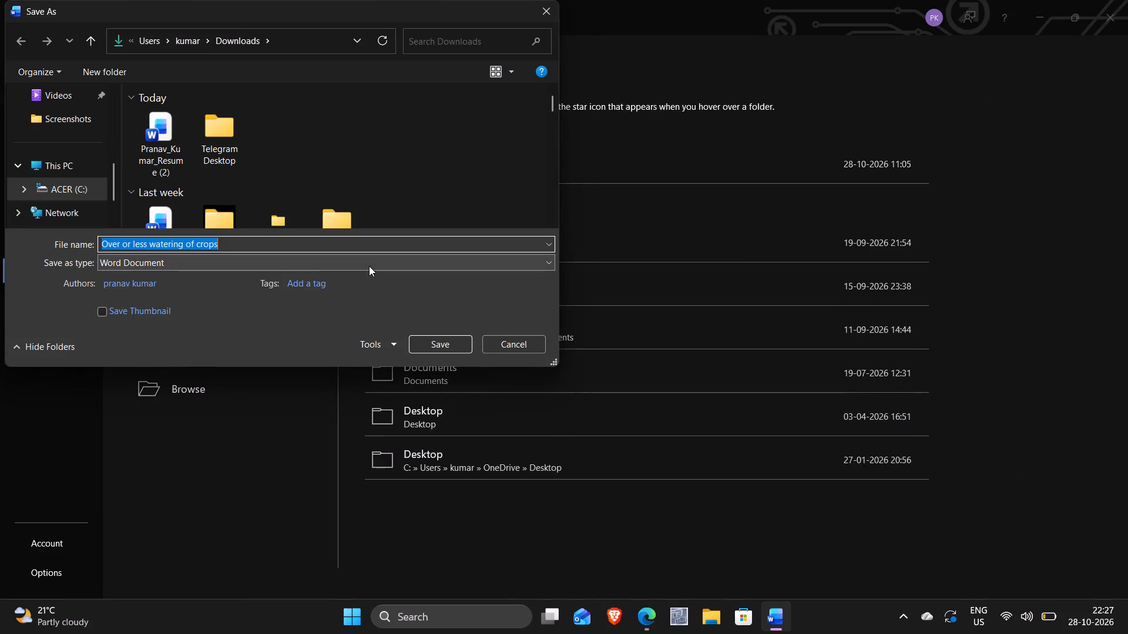
{"action": "left_click", "coordinate": [369, 266]}
{"action": "left_click", "coordinate": [234, 352]}
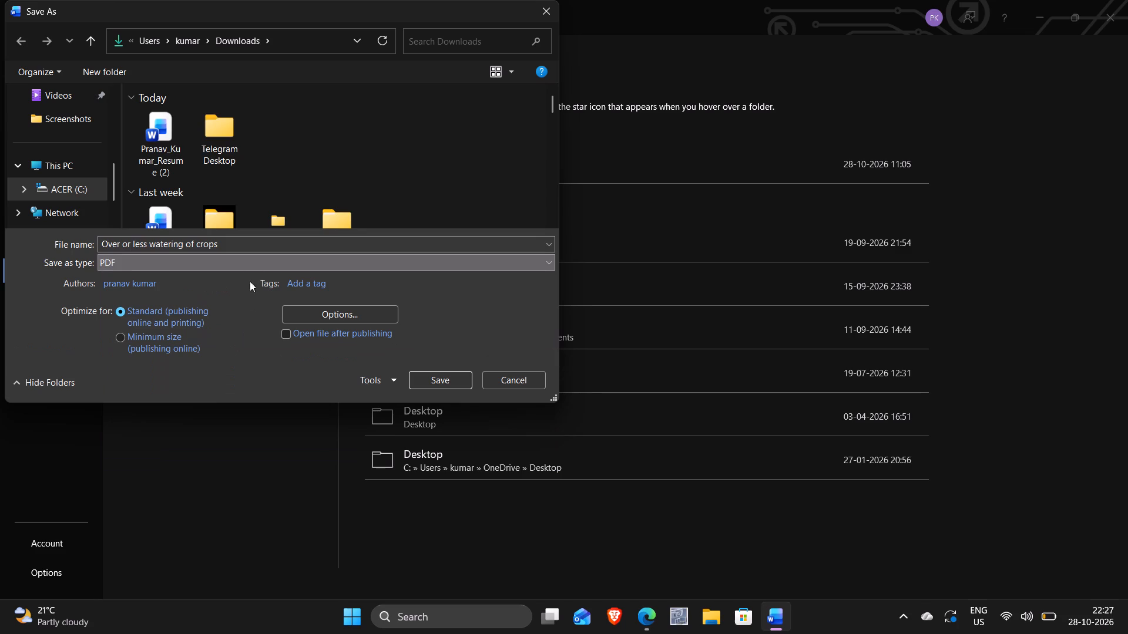
{"action": "left_click", "coordinate": [246, 247]}
{"action": "type", "text": "prol"}
{"action": "key", "text": "BackSpace"}
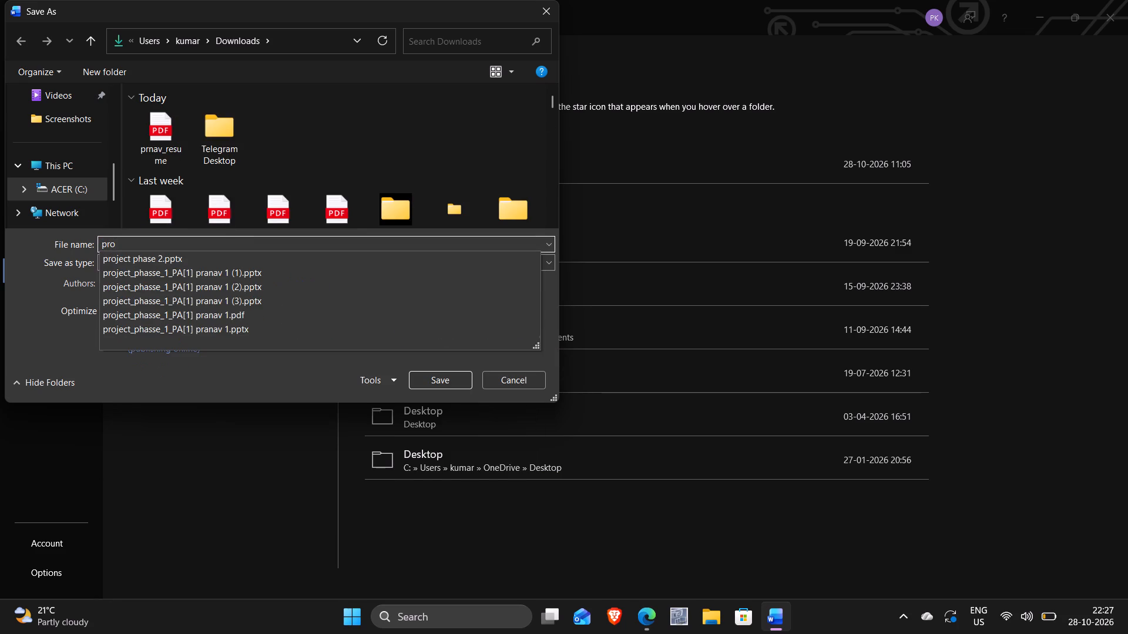
{"action": "type", "text": "blem statements"}
{"action": "key", "text": "space"}
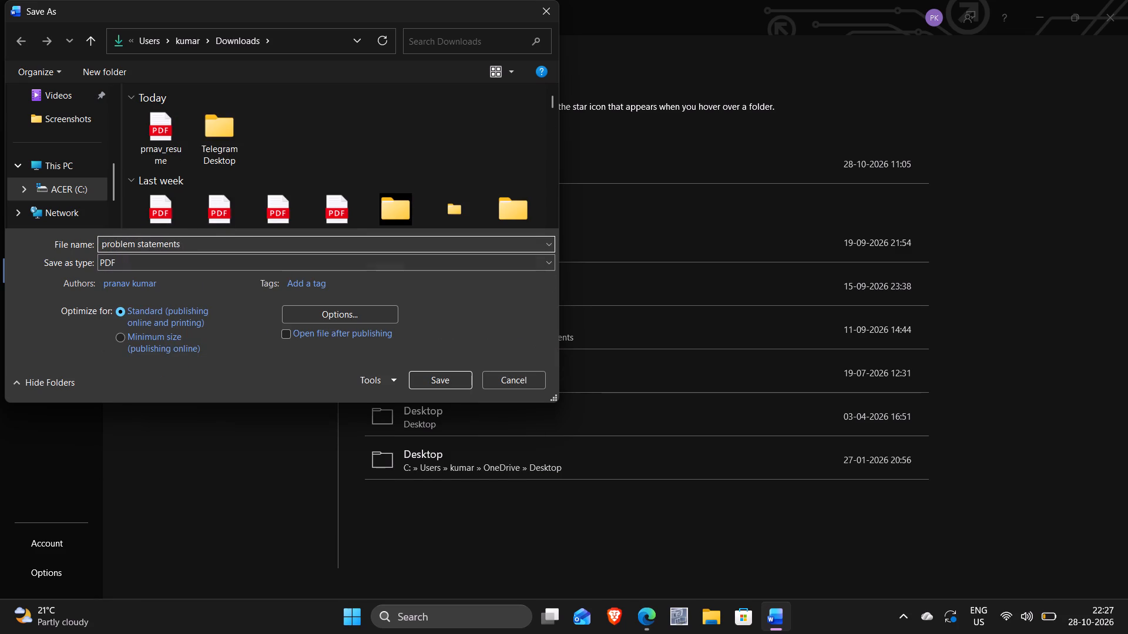
{"action": "left_click", "coordinate": [432, 377]}
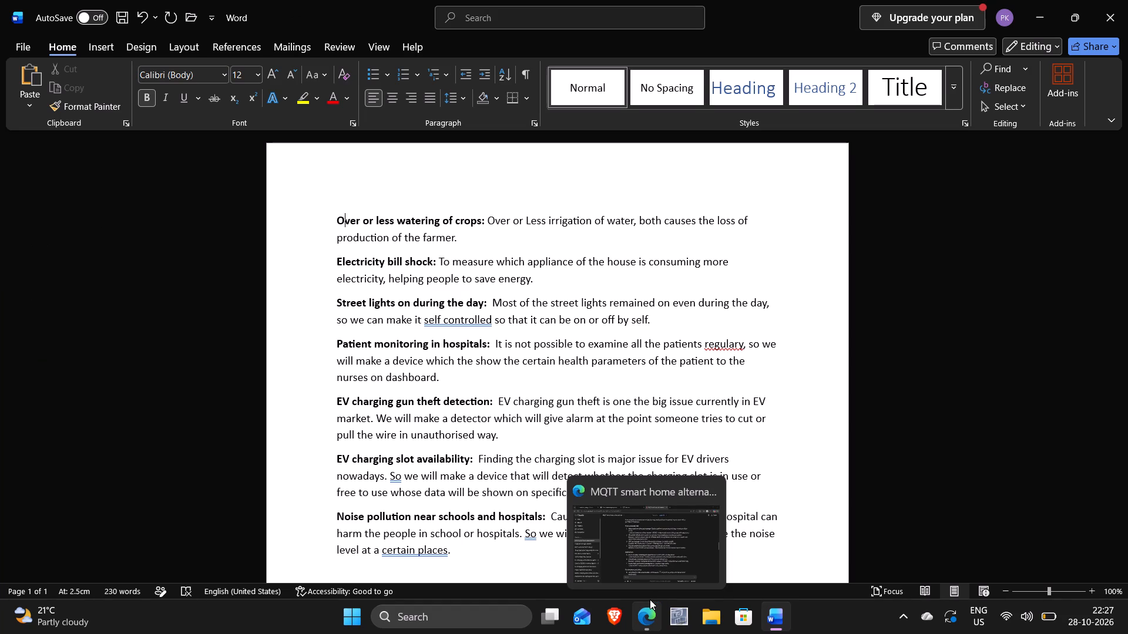
Find WhatsApp through the Windows search and open it.
{"action": "left_click", "coordinate": [464, 619]}
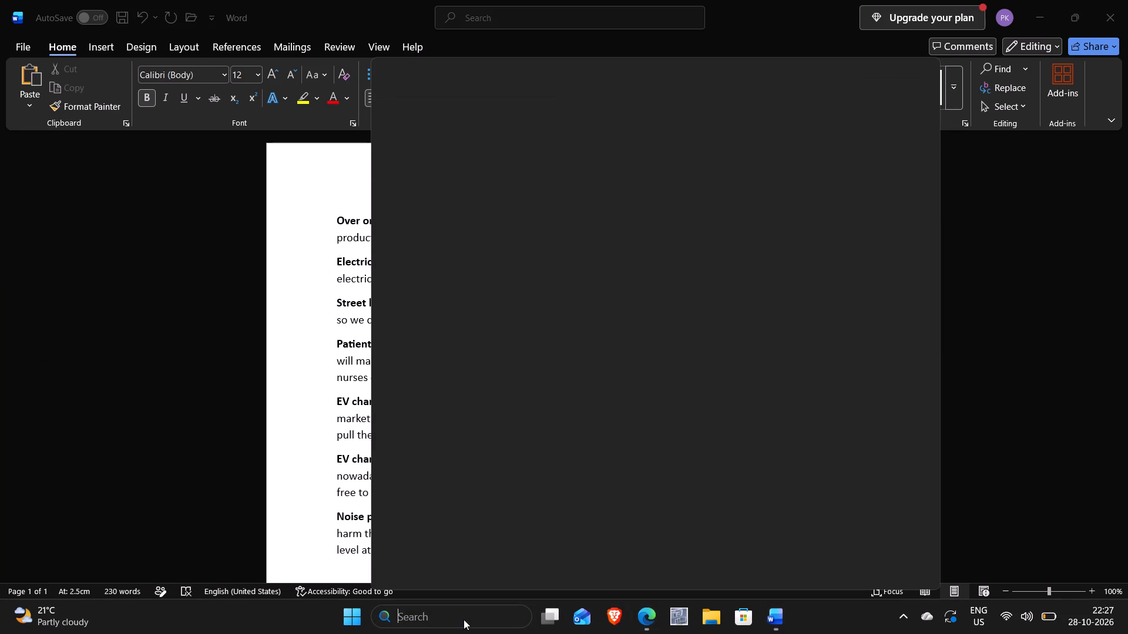
{"action": "key", "text": "w"}
{"action": "left_click", "coordinate": [475, 161]}
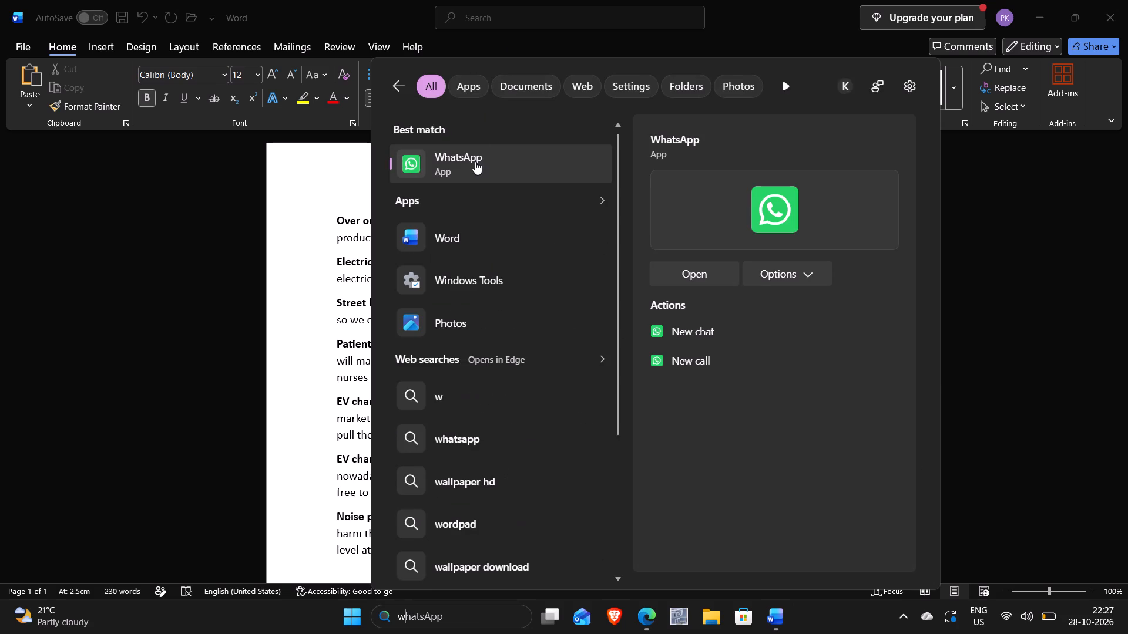
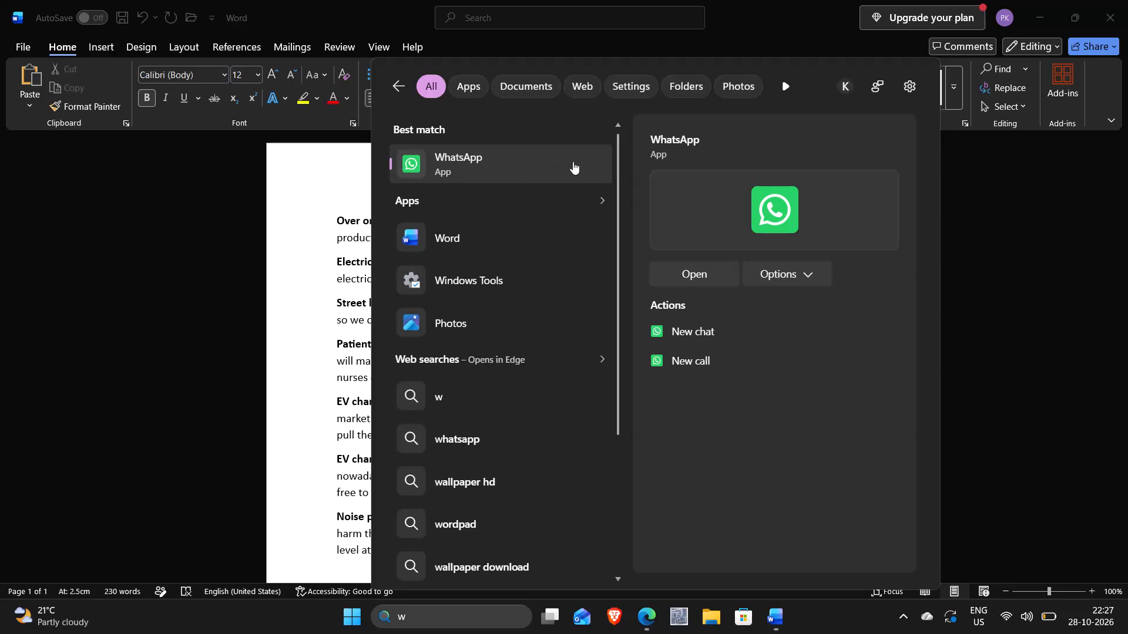
Open WhatsApp from the Windows search results.
{"action": "left_click", "coordinate": [551, 154]}
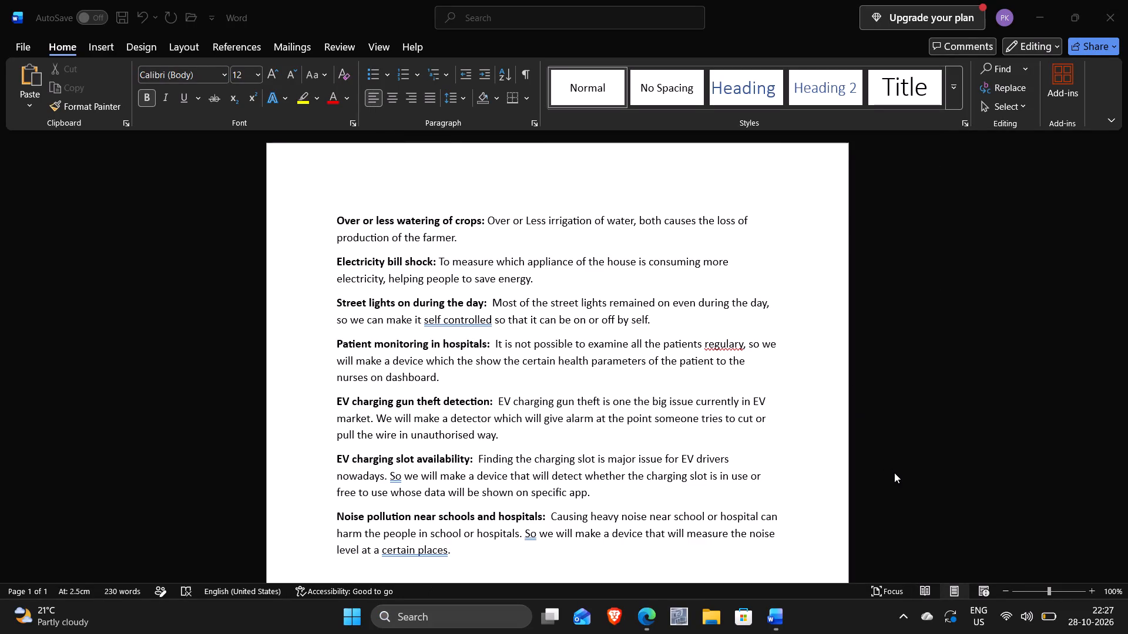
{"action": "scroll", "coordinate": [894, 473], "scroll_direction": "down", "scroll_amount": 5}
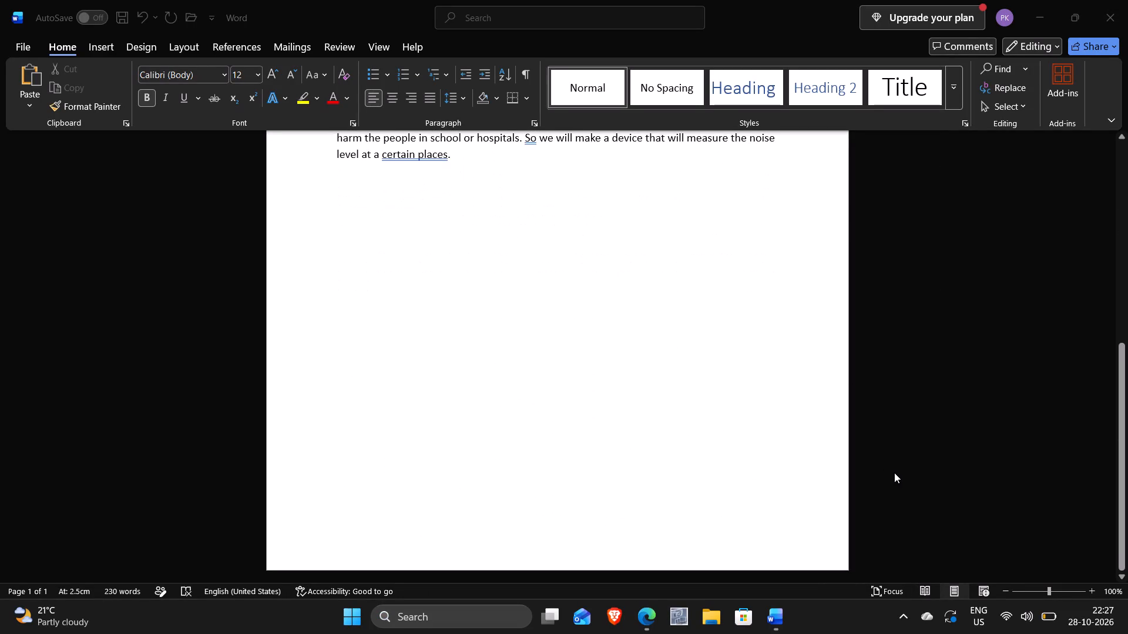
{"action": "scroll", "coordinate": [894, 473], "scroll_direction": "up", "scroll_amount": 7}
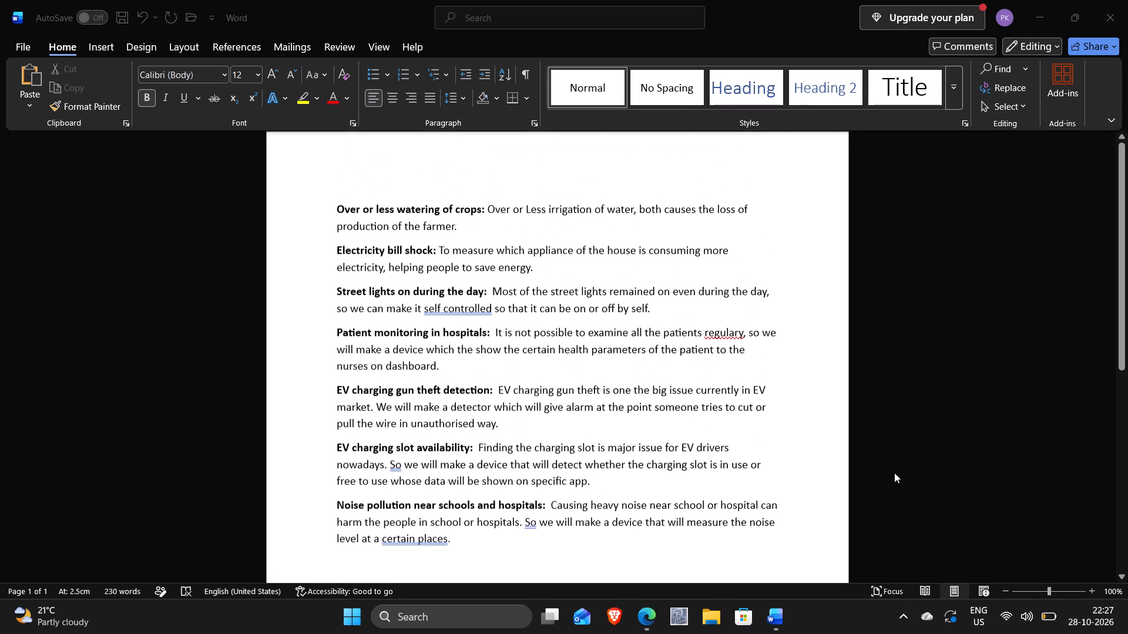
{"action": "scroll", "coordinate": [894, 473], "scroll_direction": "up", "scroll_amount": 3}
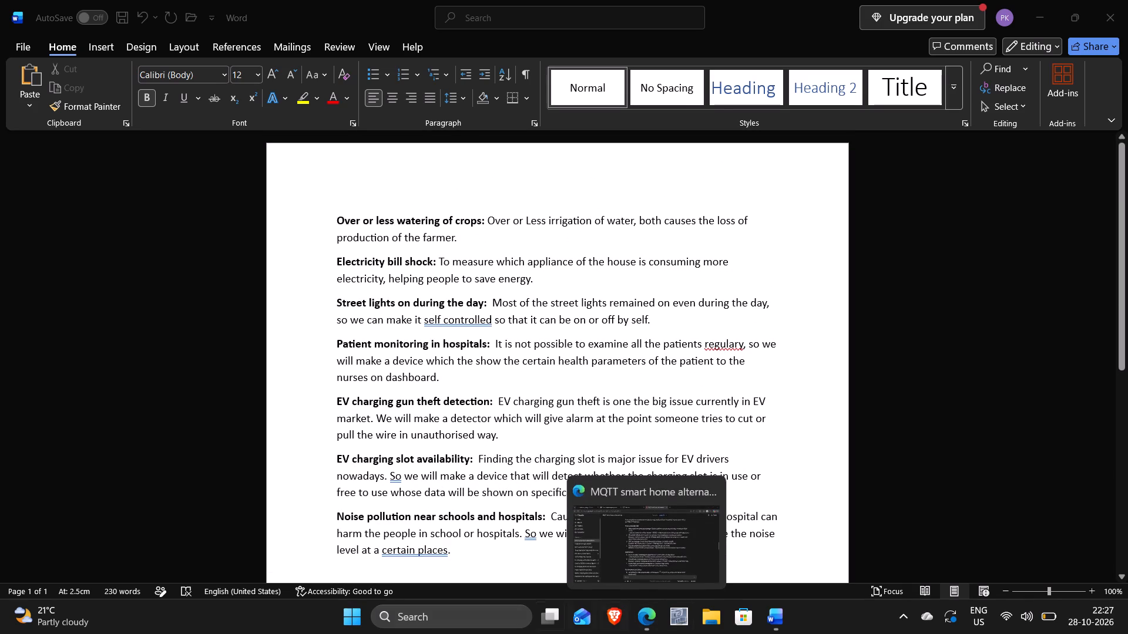